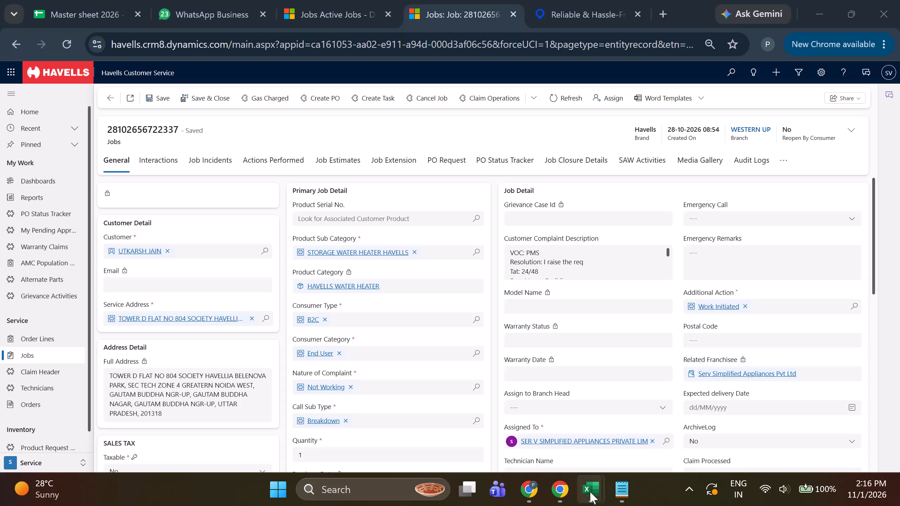
Switch to the Active Jobs workbook in Excel and review the yellow-highlighted job's details from mobile number through web closure remarks.
left_click(619, 439)
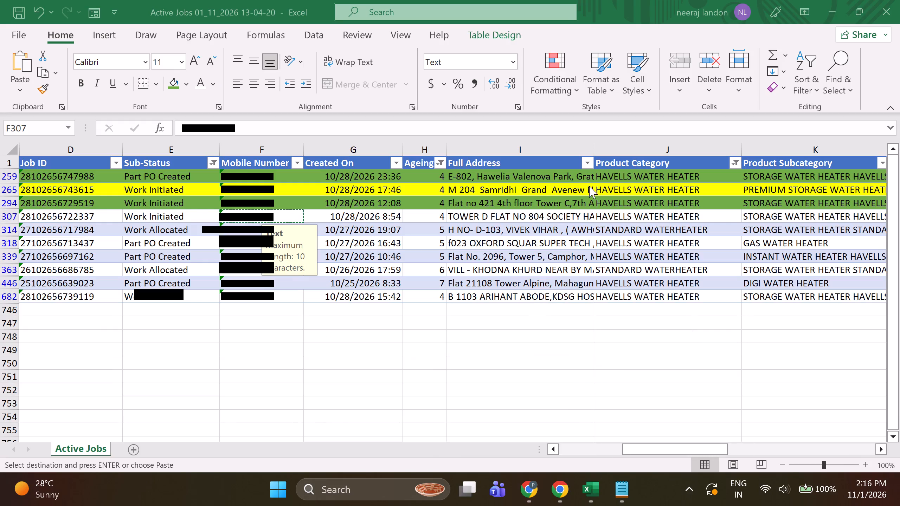
left_click(572, 188)
key("Right")
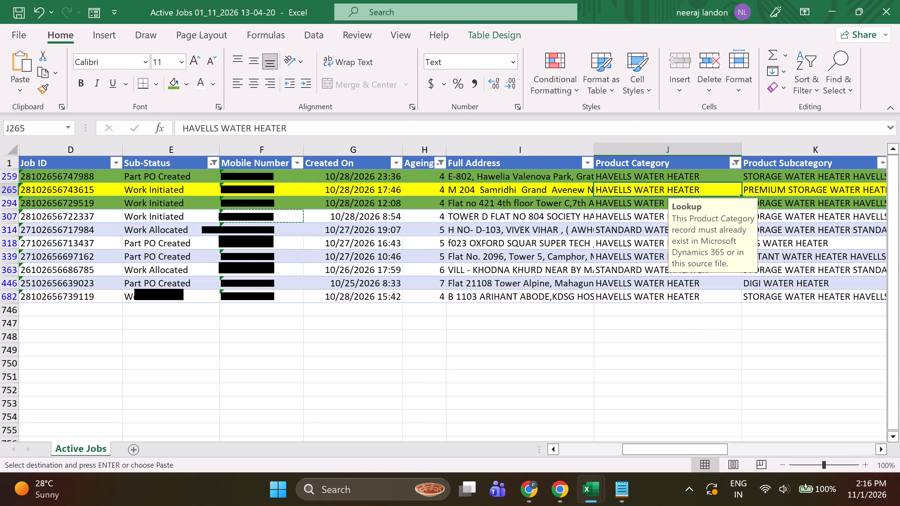
key("Right")
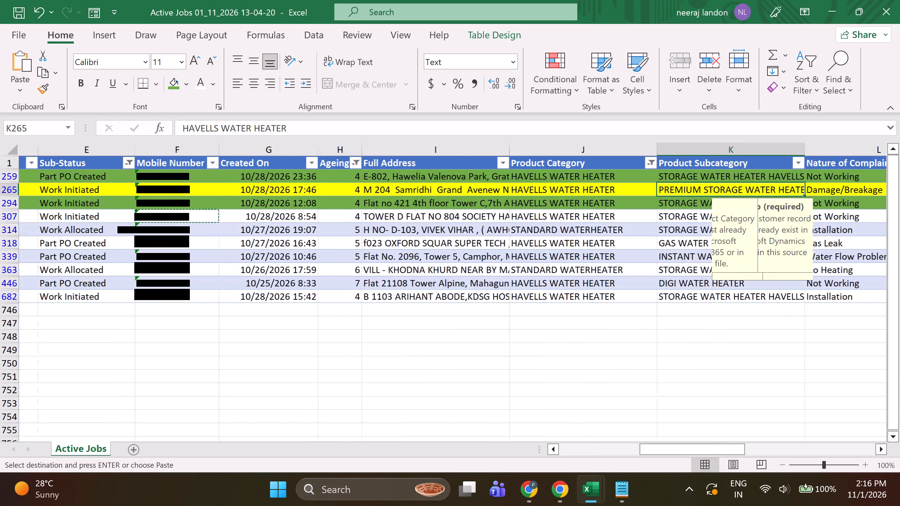
key("Right")
key("Right")
key("Right")
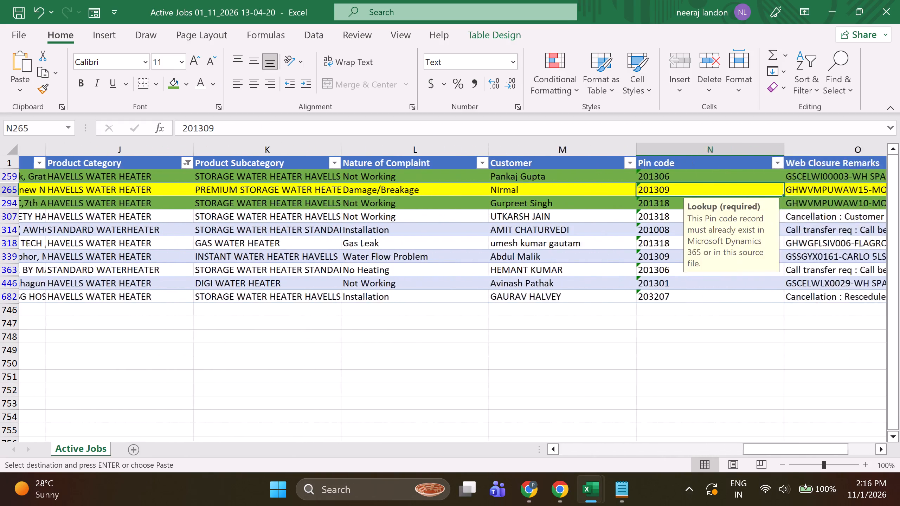
key("Right")
key("Right")
key("Right")
key("Right")
key("Right")
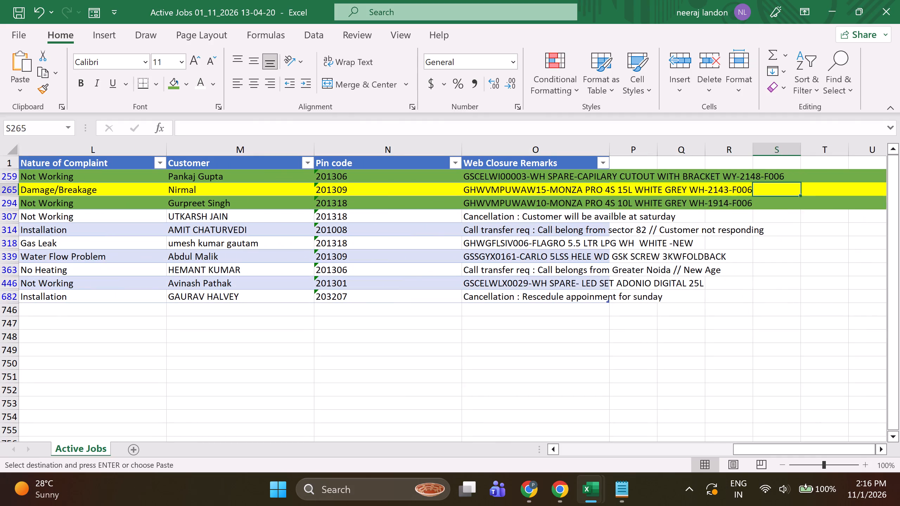
key("Left")
key("Left")
key("Left")
key("Left")
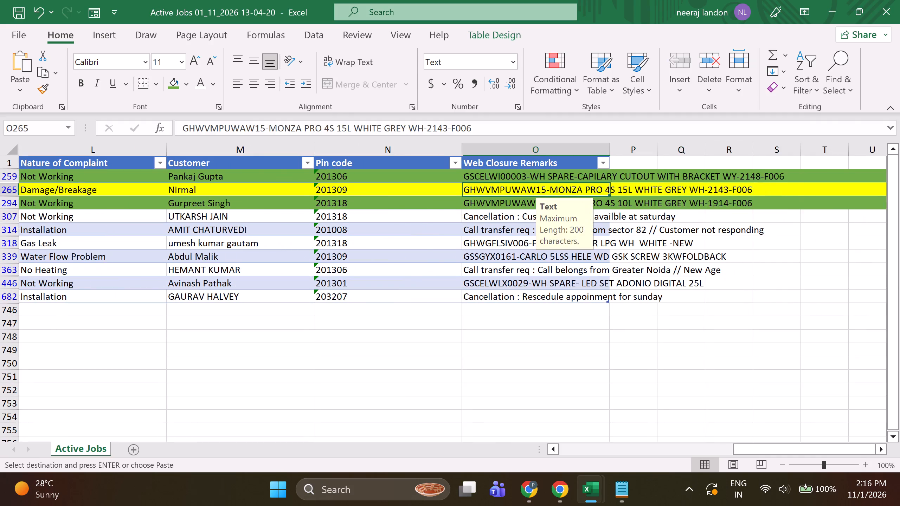
key("Left")
key("Left")
key("Left")
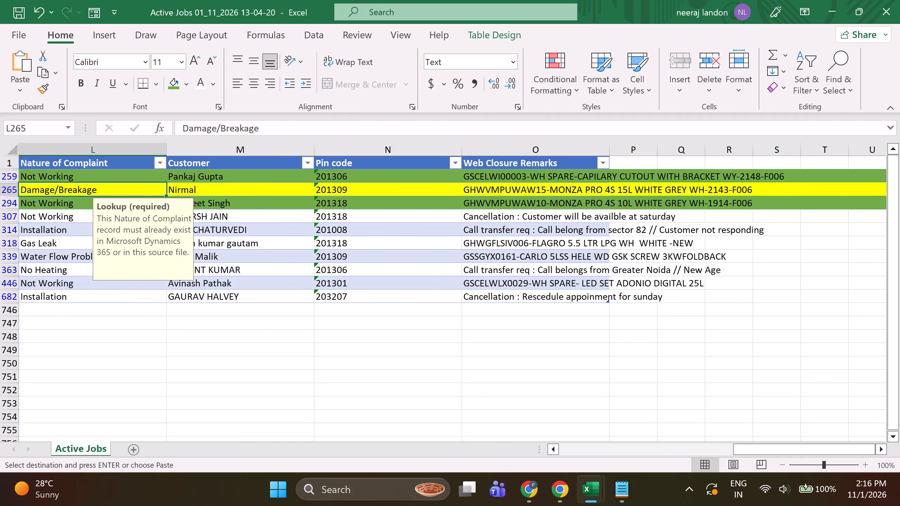
key("Left")
key("Left")
key("Left")
key("Left")
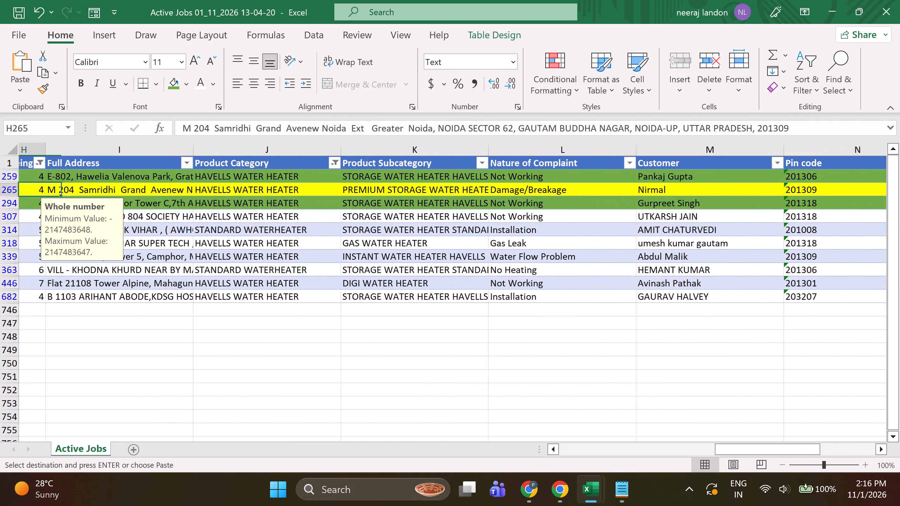
key("Left")
key("Left")
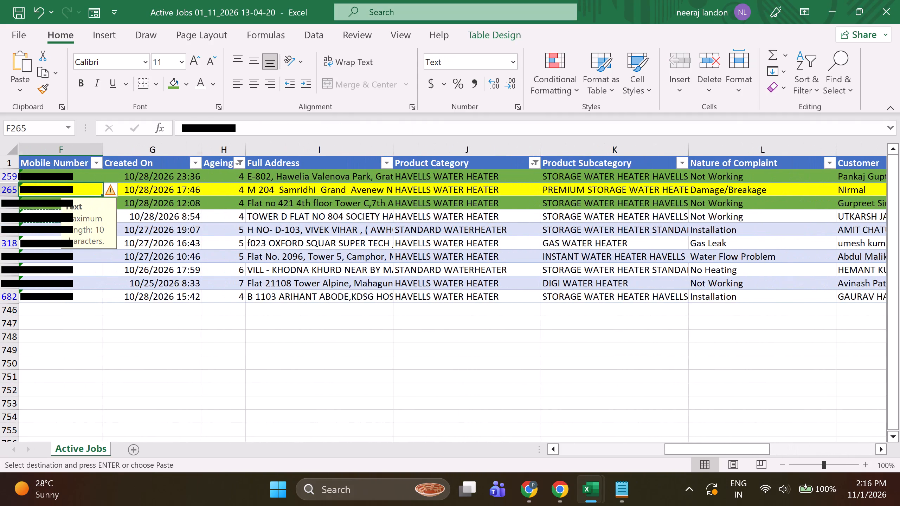
key("Right")
key("Right")
key("Right")
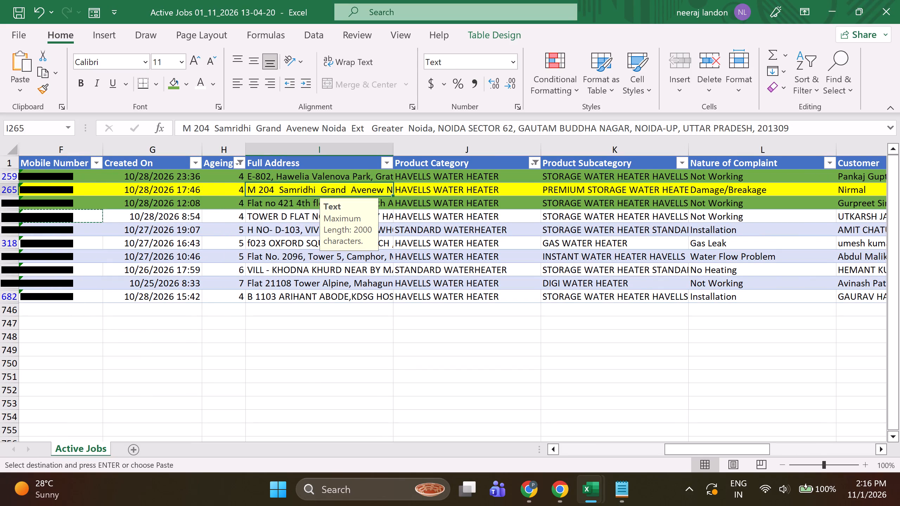
Copy the mobile number and then the full address from the yellow-highlighted job row.
left_click(72, 195)
key("ctrl+c")
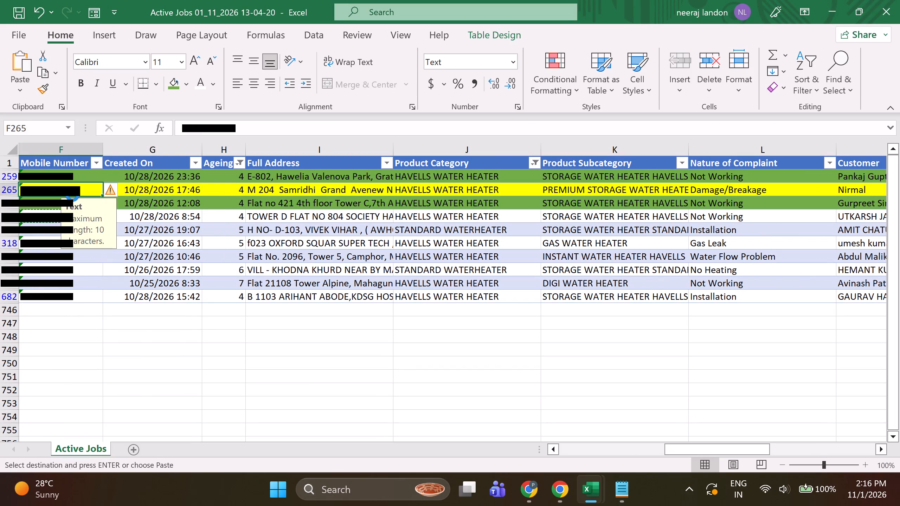
left_click(303, 188)
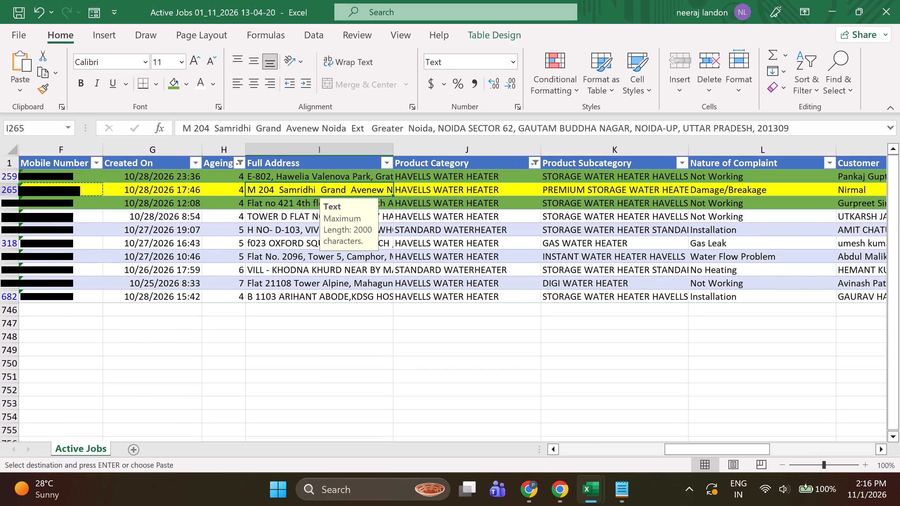
key("ctrl+c")
Switch to Chrome and open Google Maps in a new tab by way of a Google search for maps.
key("alt+Tab")
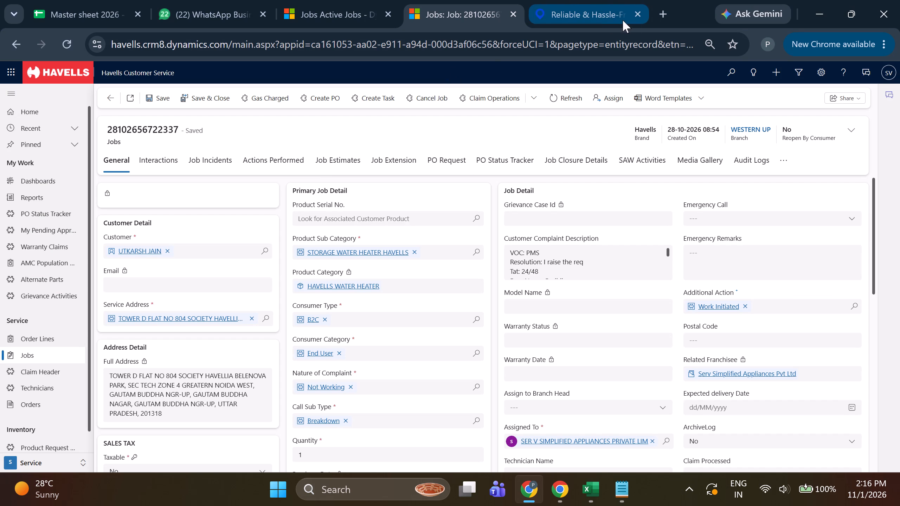
left_click(665, 12)
left_click(661, 13)
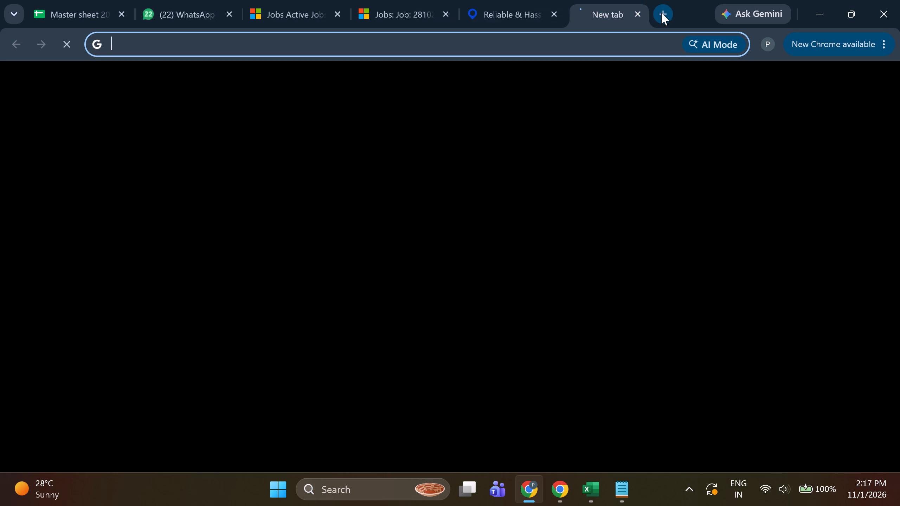
left_click(309, 265)
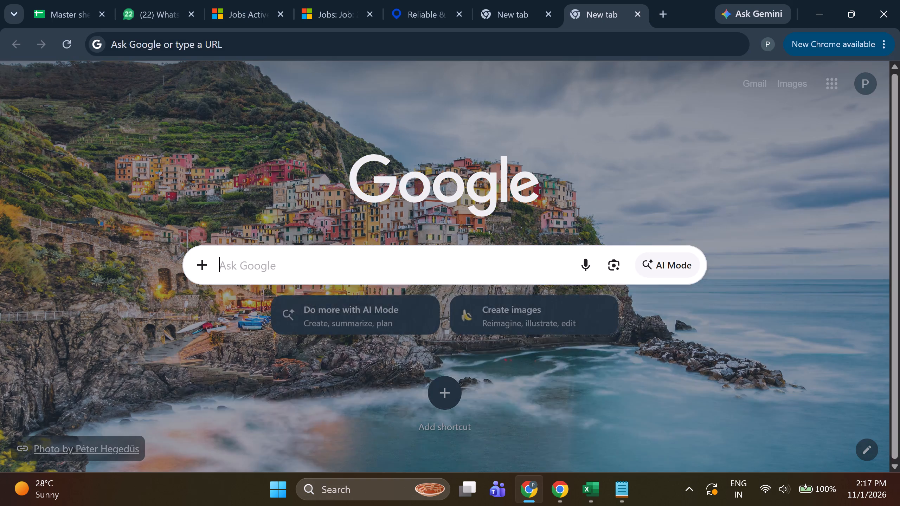
left_click(292, 334)
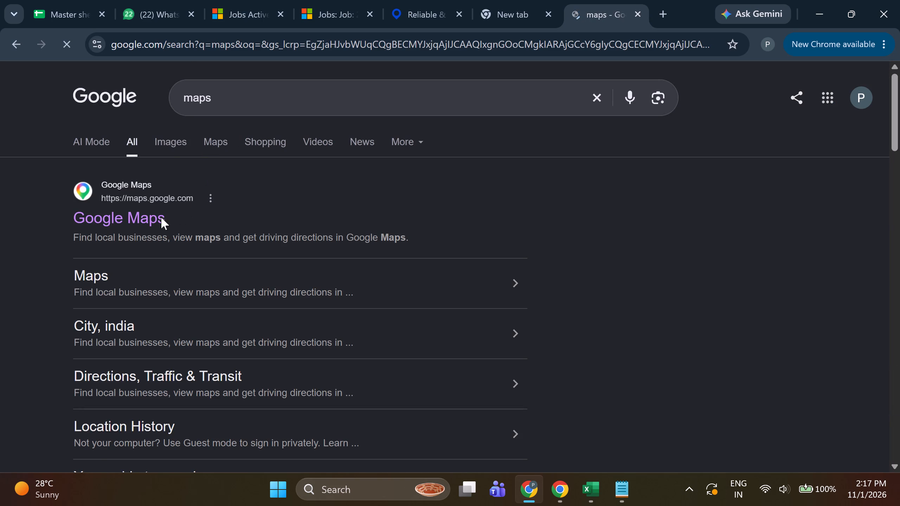
left_click(113, 210)
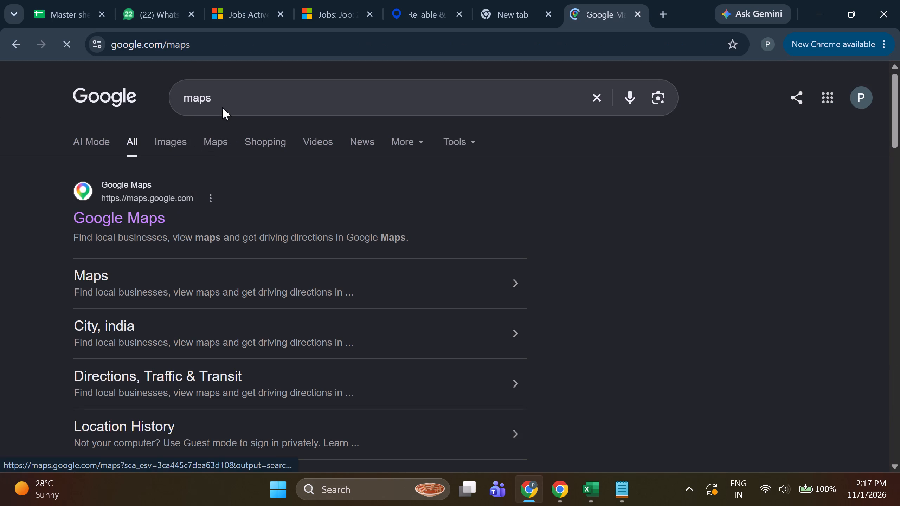
Search Google Maps for the copied customer address, then clear the search.
left_click(185, 89)
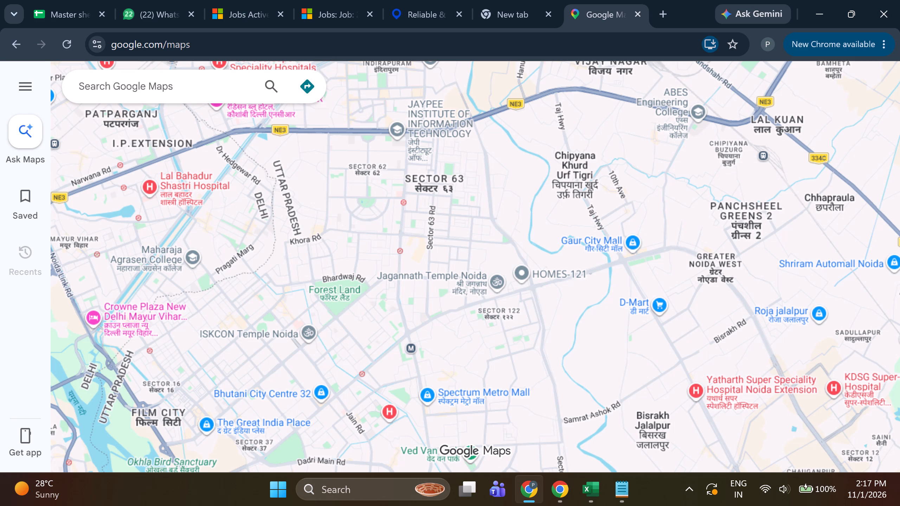
key("ctrl+v")
key("Return")
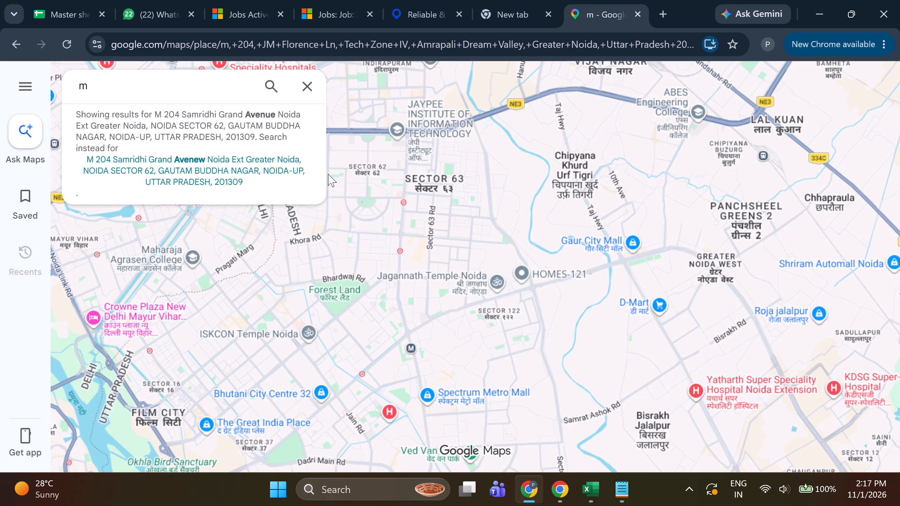
left_click(136, 97)
left_click(140, 85)
key("BackSpace")
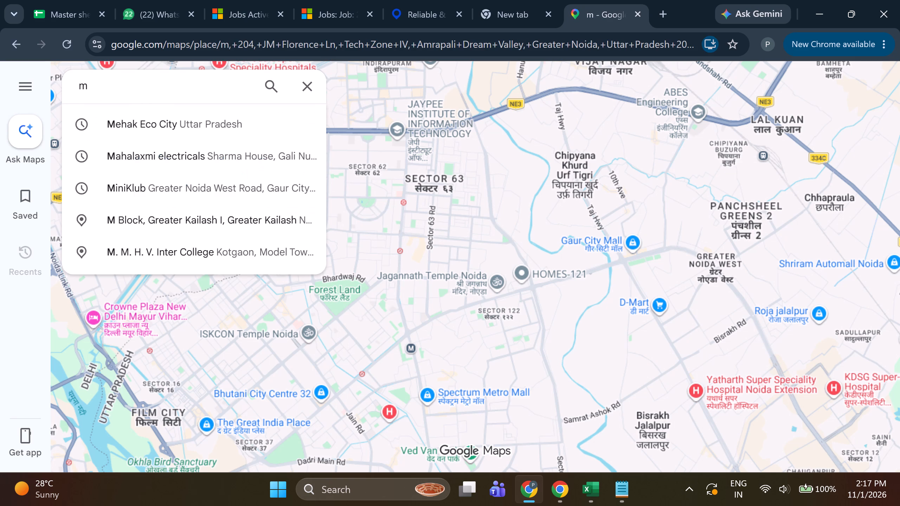
left_click(124, 97)
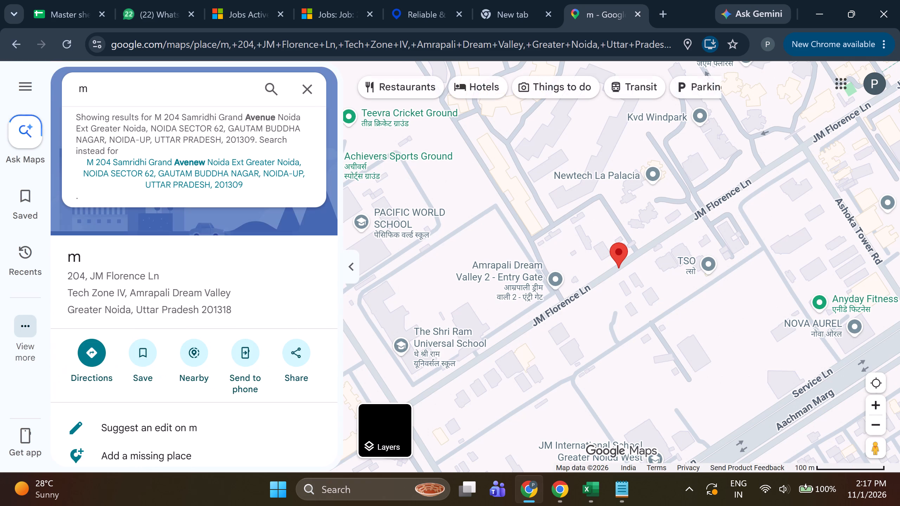
left_click(309, 87)
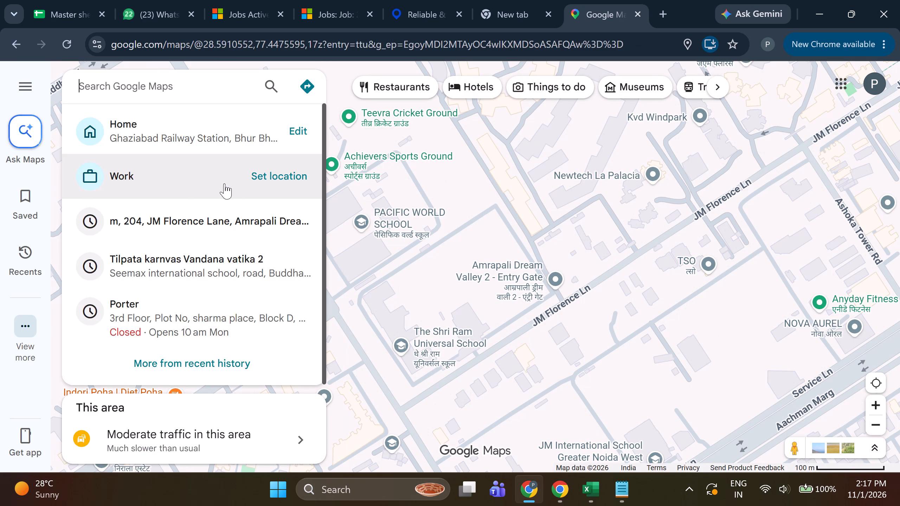
Get driving directions from the current location to the copied customer address.
left_click(304, 83)
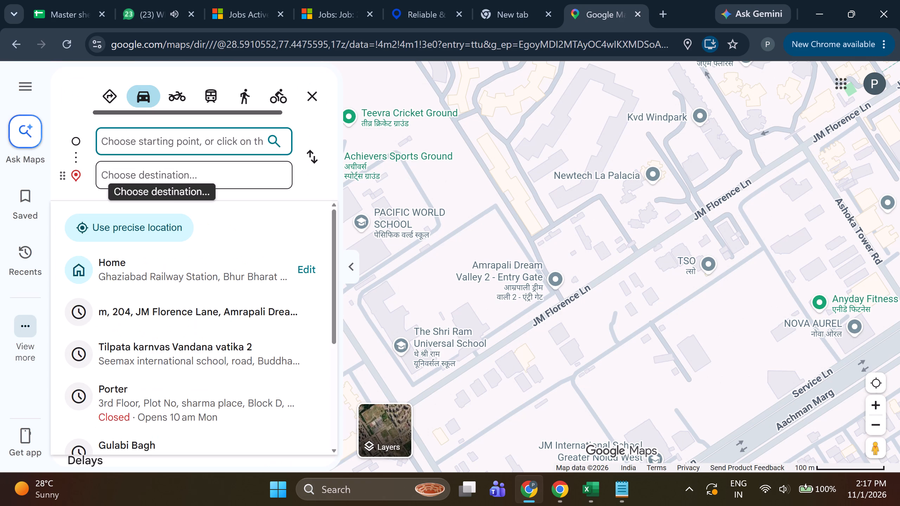
left_click(178, 179)
key("ctrl+v")
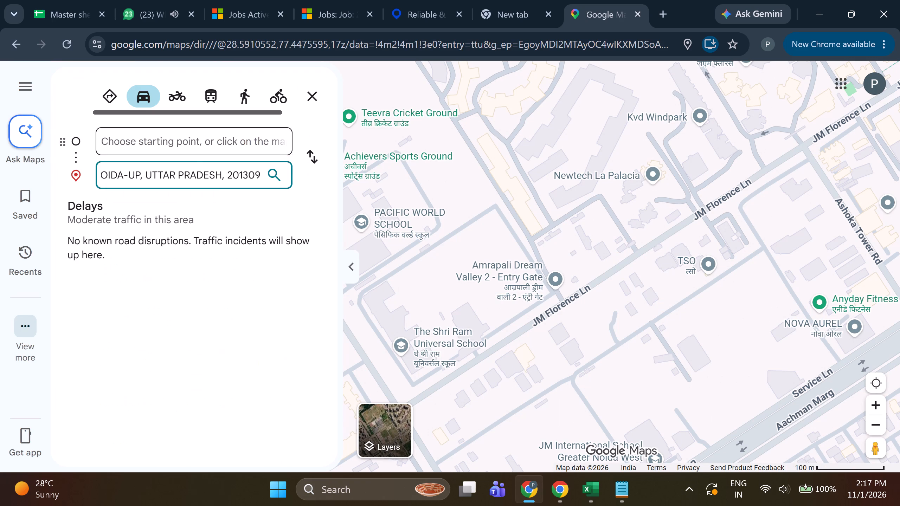
left_click(199, 143)
left_click(128, 219)
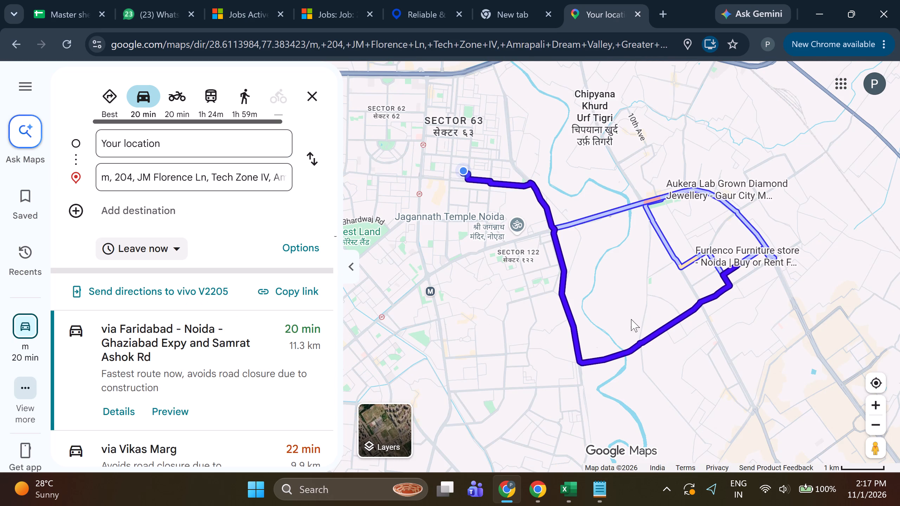
Examine the route on the map, both close up around the destination and across the wider area back to the starting location.
scroll(747, 274, "up", 6)
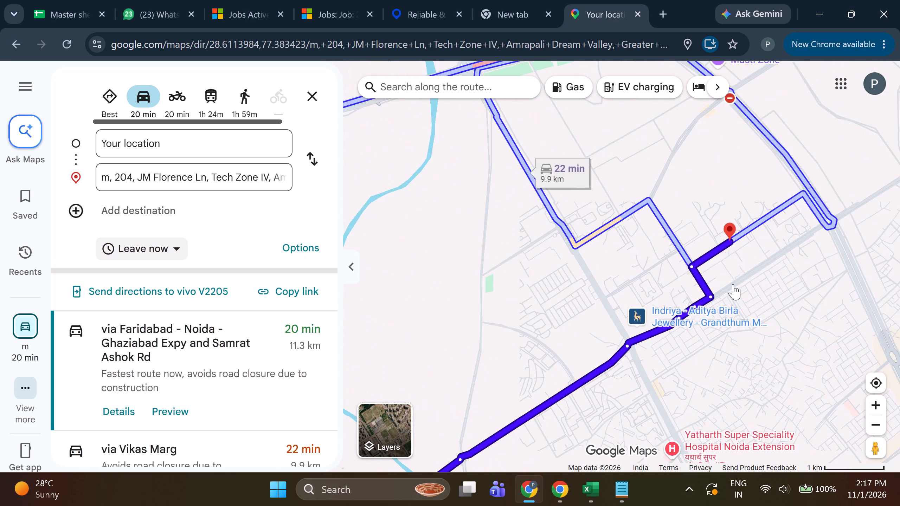
scroll(733, 284, "up", 5)
left_click_drag(737, 275, 687, 342)
scroll(701, 300, "up", 2)
left_click_drag(747, 230, 740, 280)
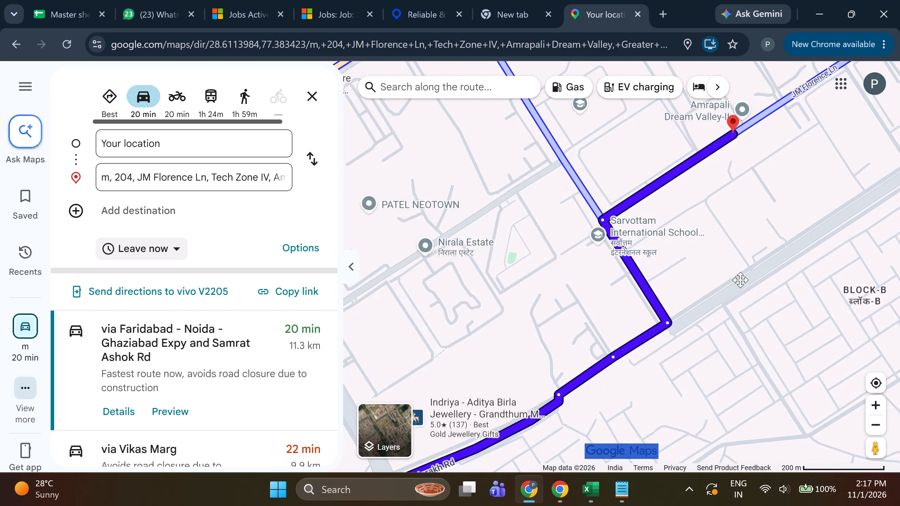
left_click_drag(740, 280, 674, 355)
scroll(664, 301, "up", 2)
left_click_drag(644, 283, 623, 332)
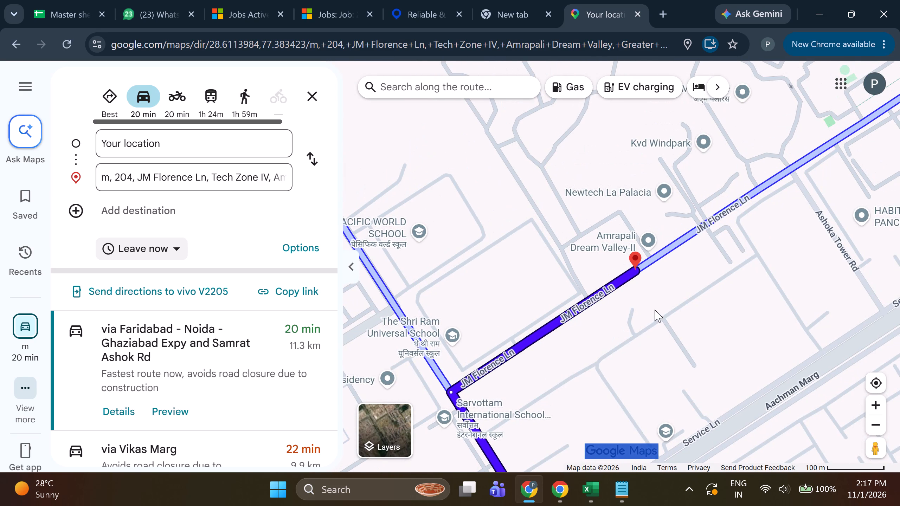
scroll(655, 306, "down", 5)
scroll(628, 318, "down", 7)
scroll(541, 252, "down", 4)
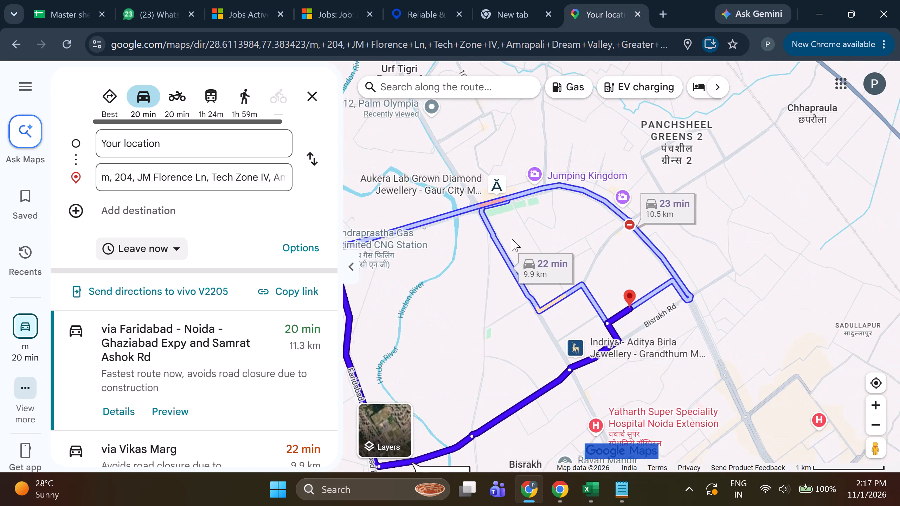
scroll(512, 239, "down", 5)
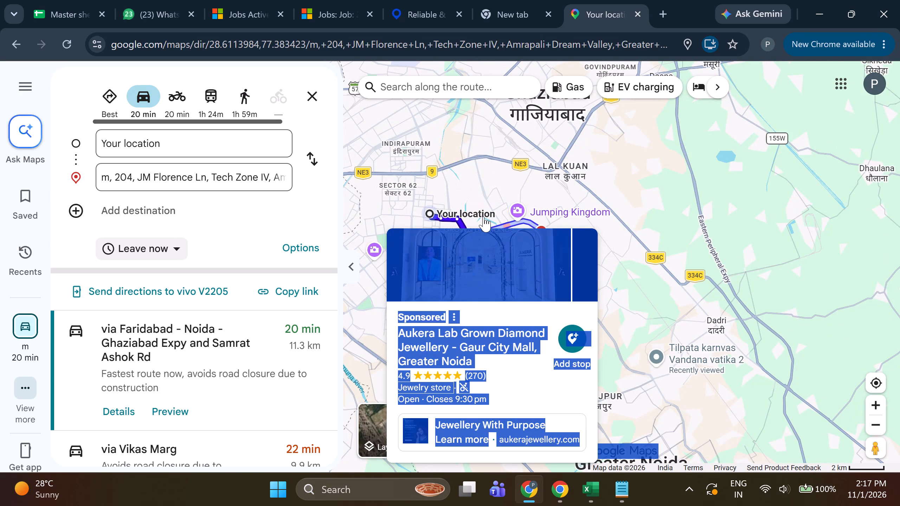
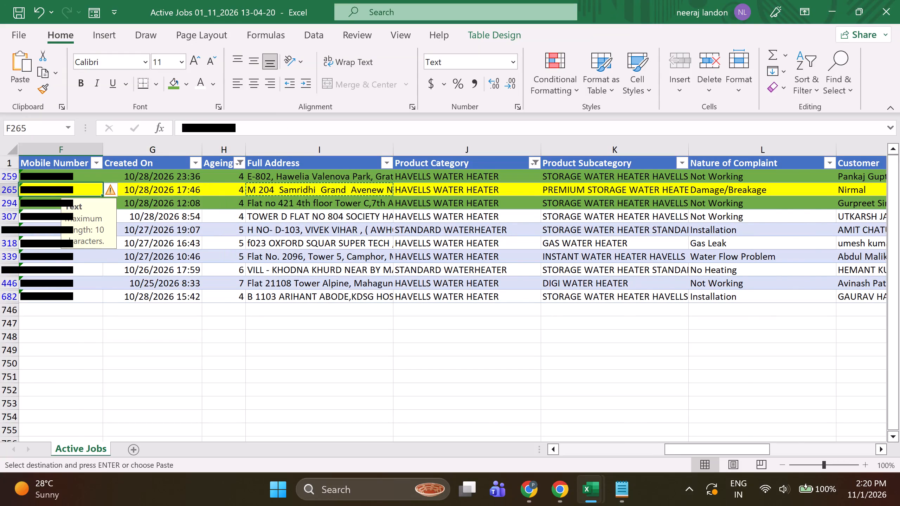
Copy the customer's mobile number from the yellow-highlighted job in row 265.
key("Left")
key("Right")
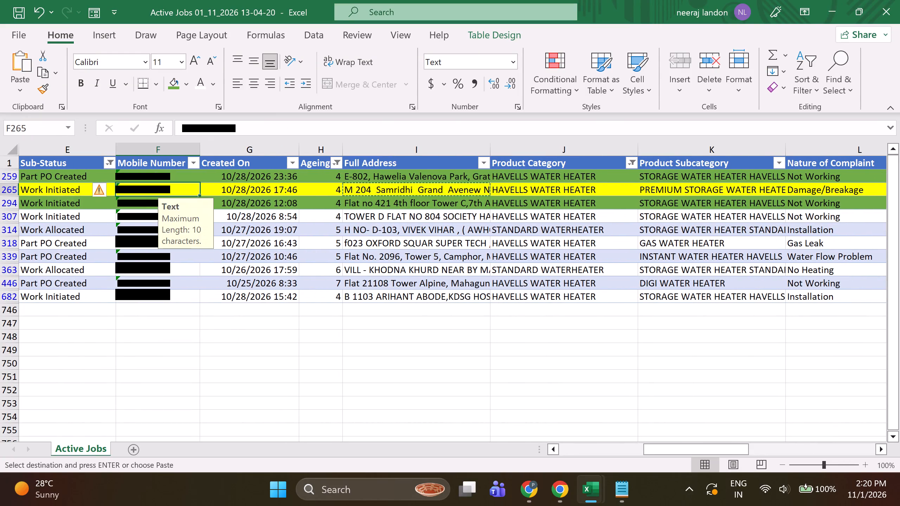
key("ctrl+c")
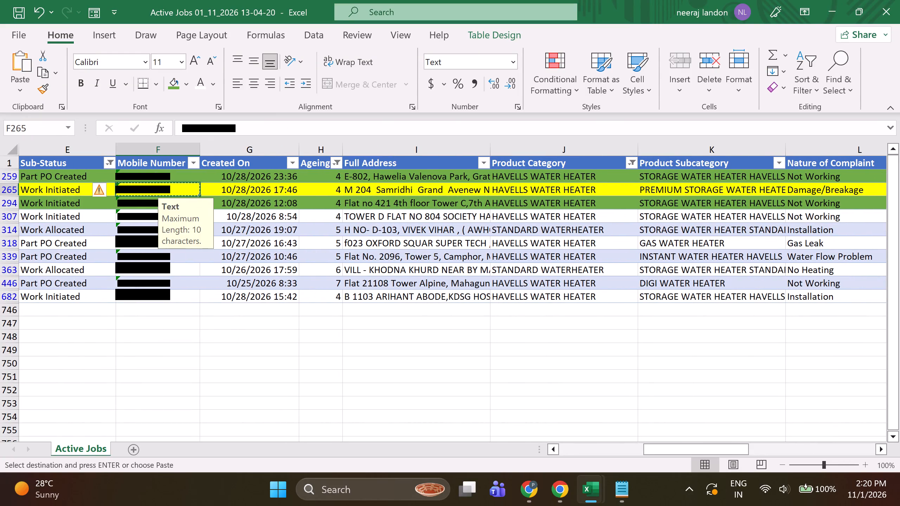
Select the entire row 265 of the Active Jobs sheet, the Damage/Breakage water heater job.
left_click(1, 191)
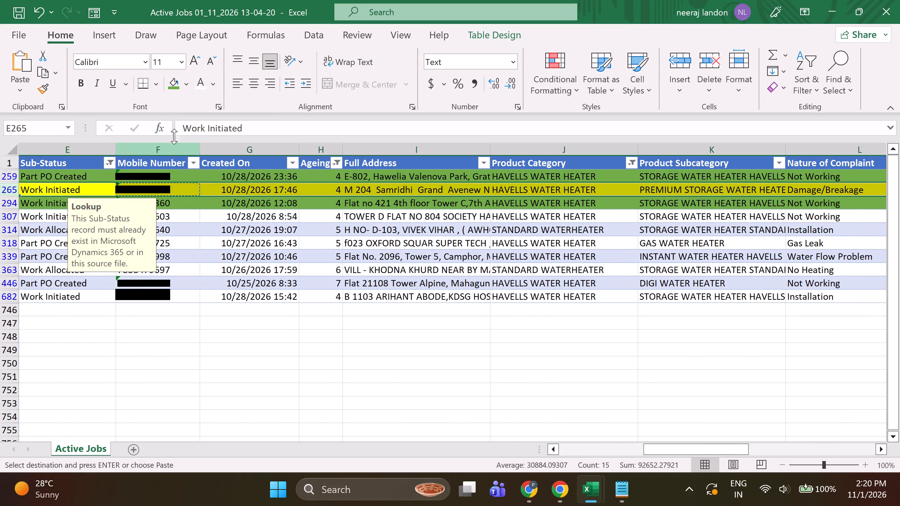
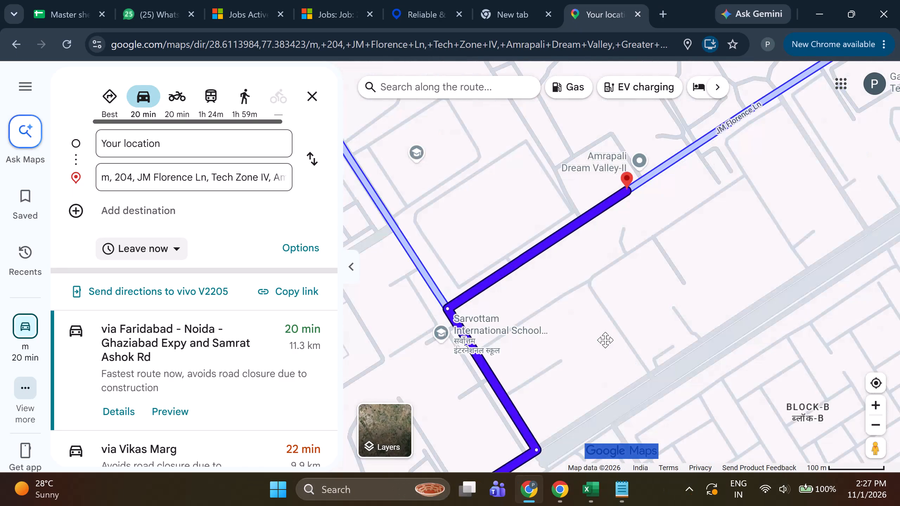
Examine the driving route around the destination and its alternatives across the wider area back to the starting location.
left_click_drag(622, 262, 627, 301)
scroll(639, 282, "up", 2)
left_click_drag(649, 259, 656, 309)
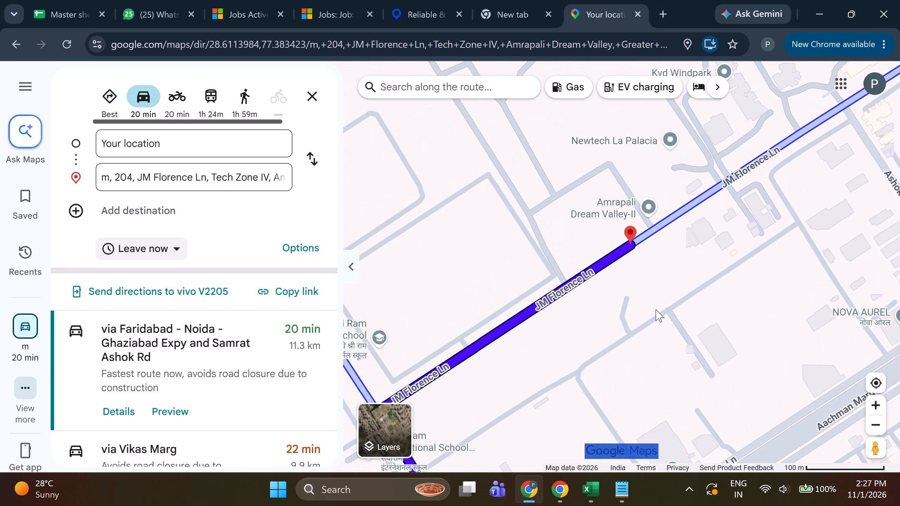
scroll(651, 292, "down", 3)
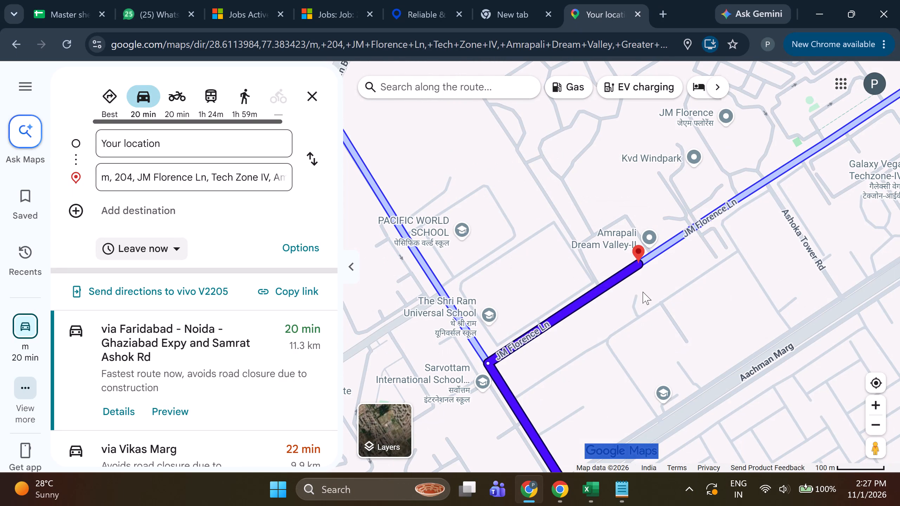
scroll(643, 292, "down", 7)
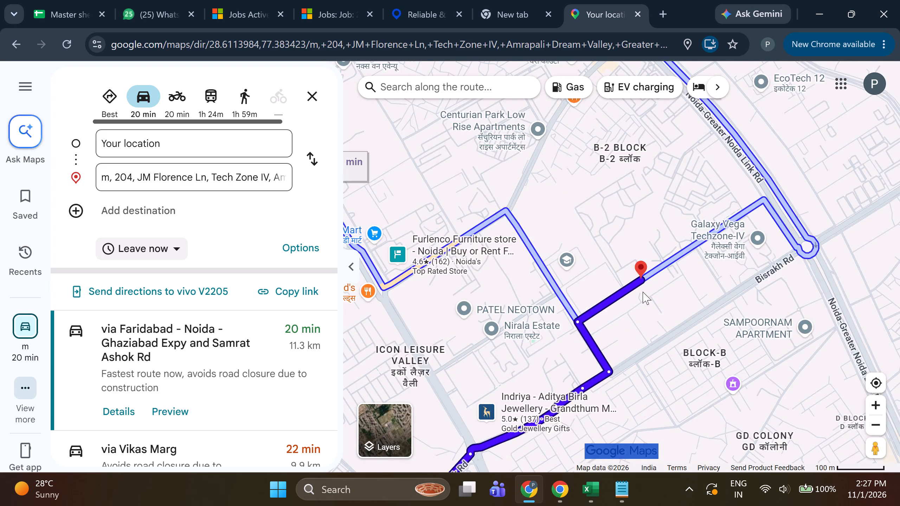
scroll(637, 307, "down", 1)
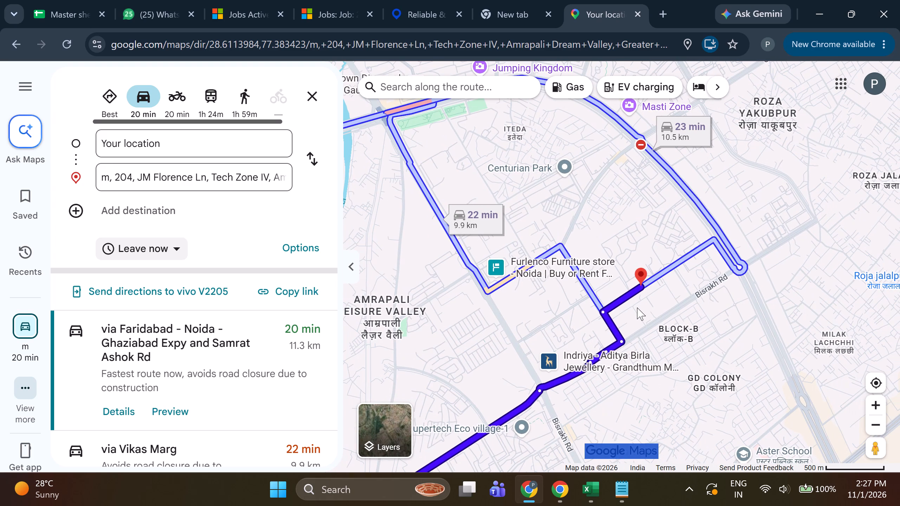
left_click_drag(456, 303, 541, 348)
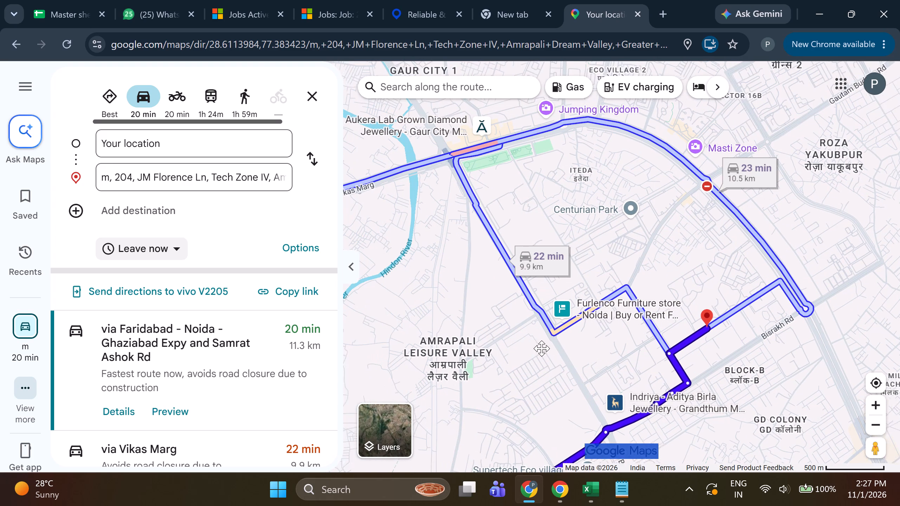
left_click_drag(541, 348, 559, 348)
scroll(679, 365, "down", 2)
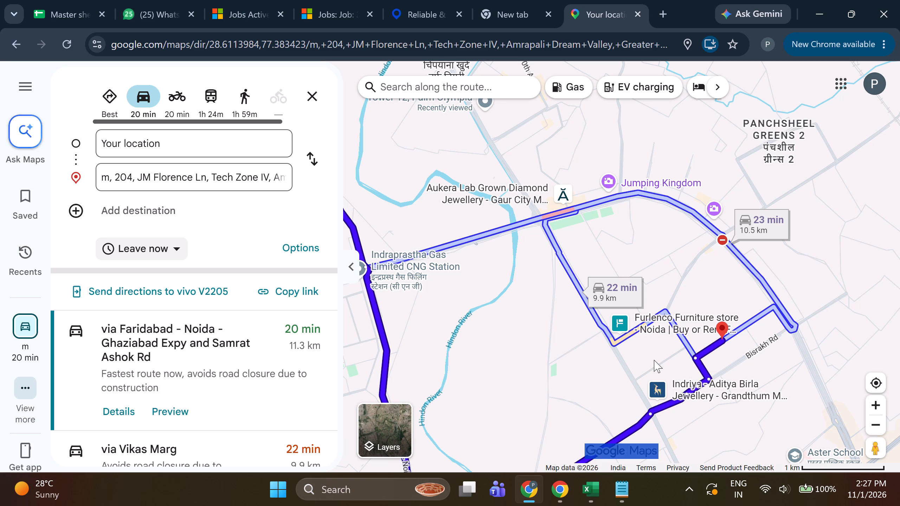
scroll(654, 360, "down", 2)
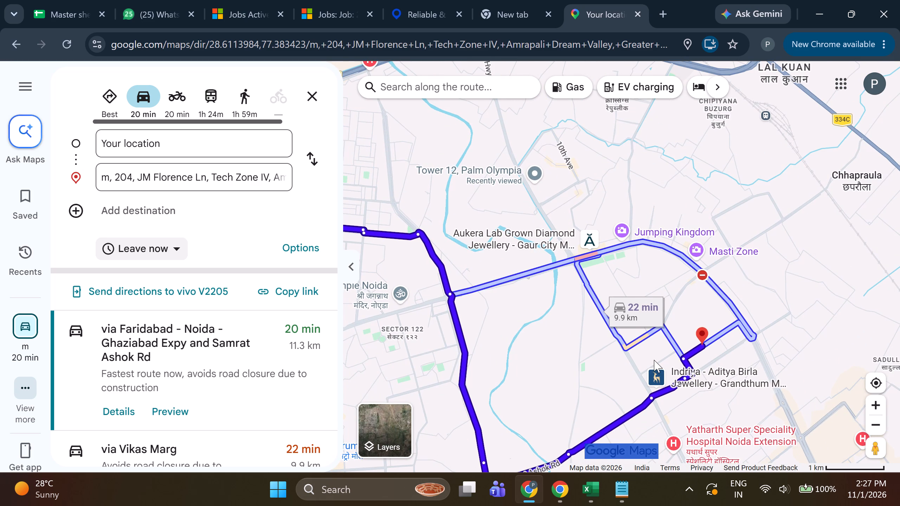
scroll(573, 334, "down", 3)
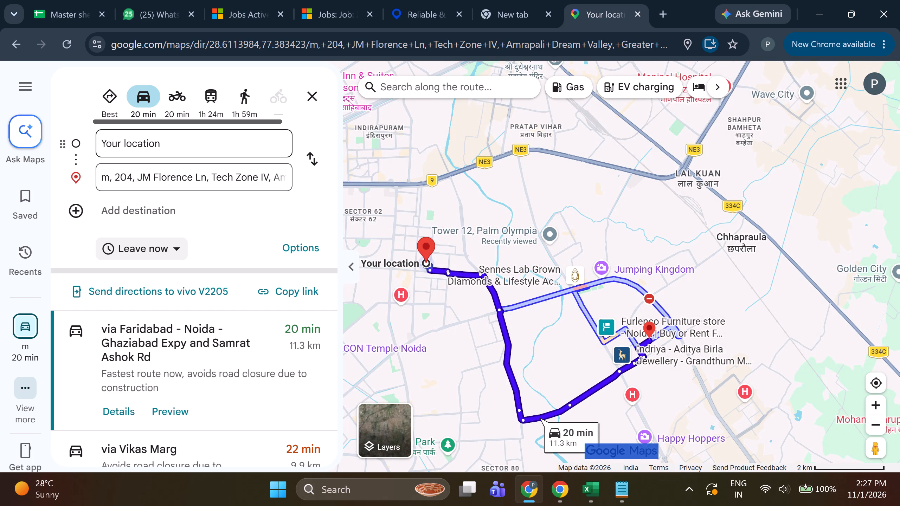
Change the route's starting point to Sector 62, Noida, keeping the customer address as the destination.
left_click(203, 144)
key("BackSpace")
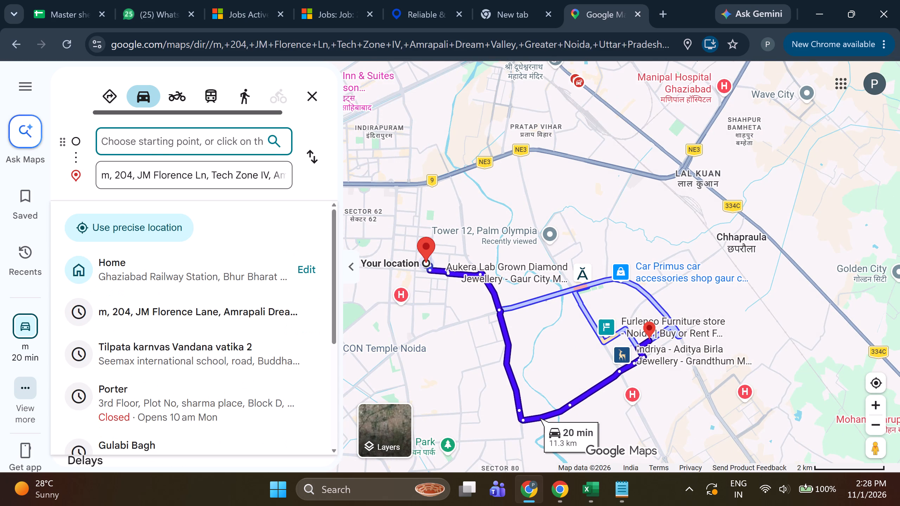
type("sector")
key("space")
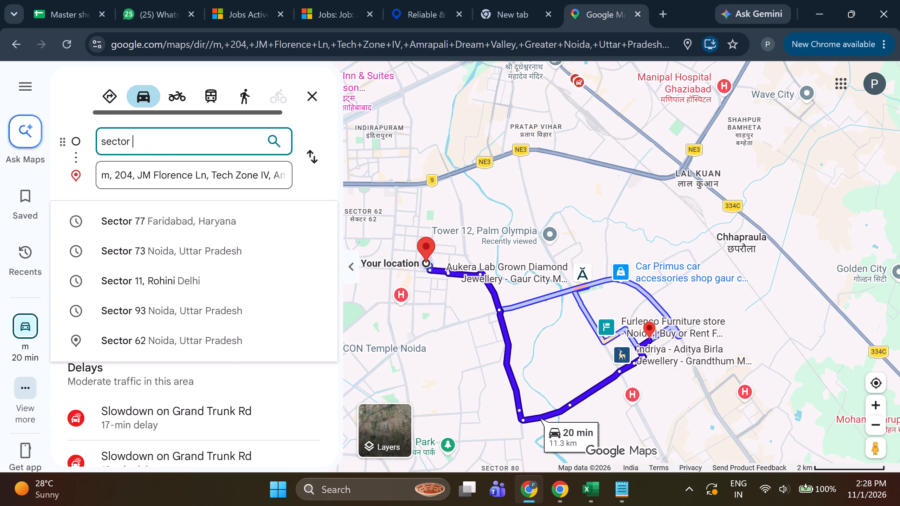
type("62 v")
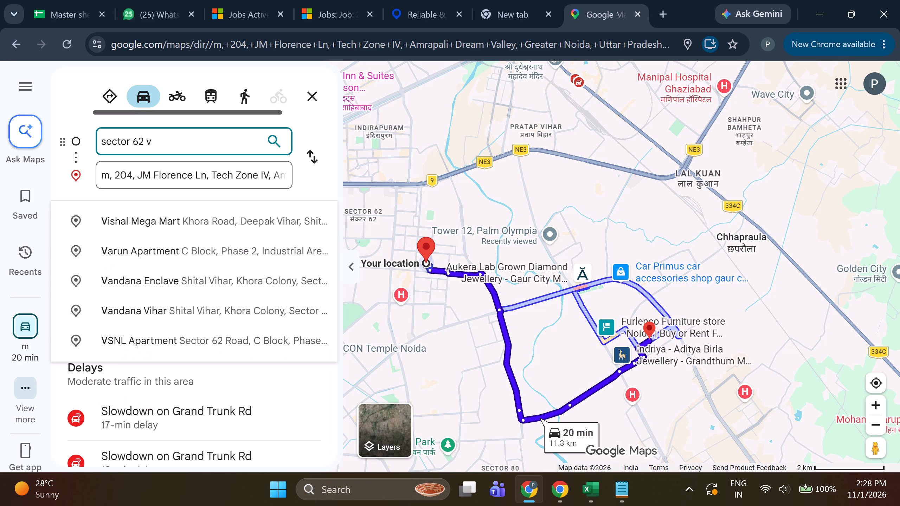
key("BackSpace")
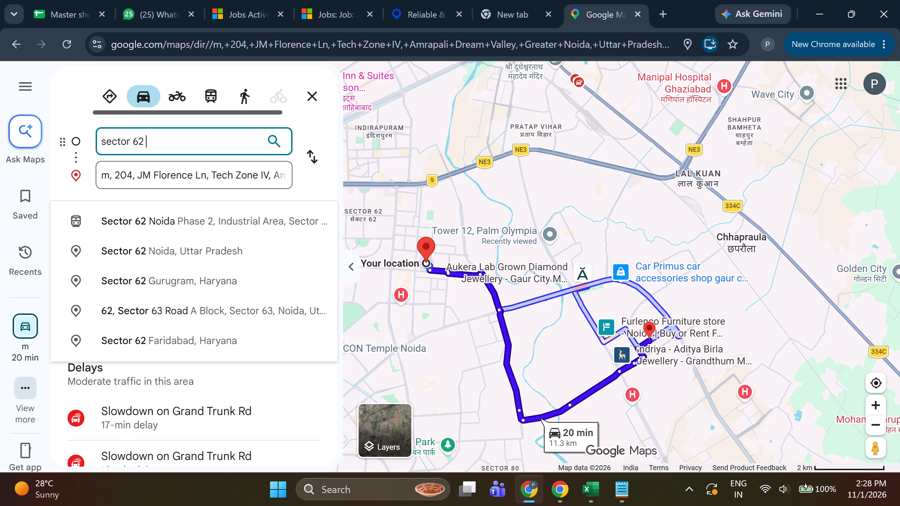
left_click_drag(410, 307, 523, 288)
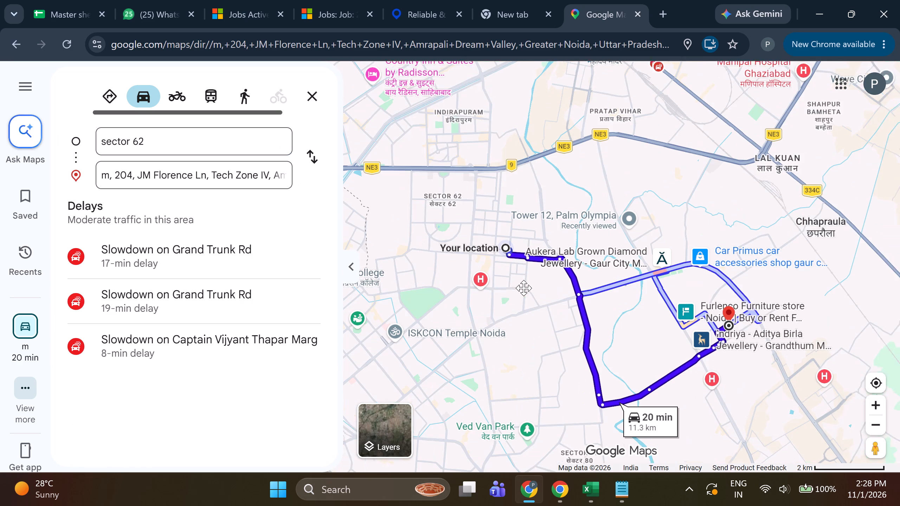
left_click_drag(523, 288, 524, 288)
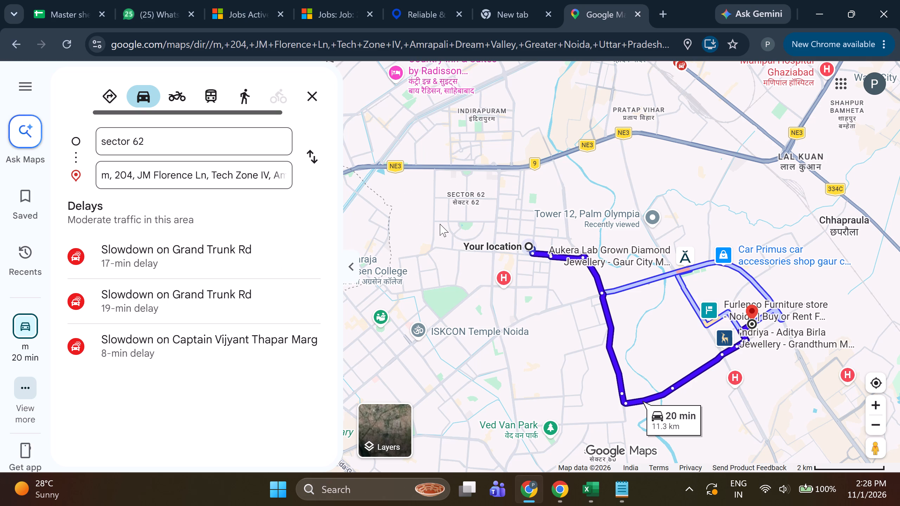
key("Return")
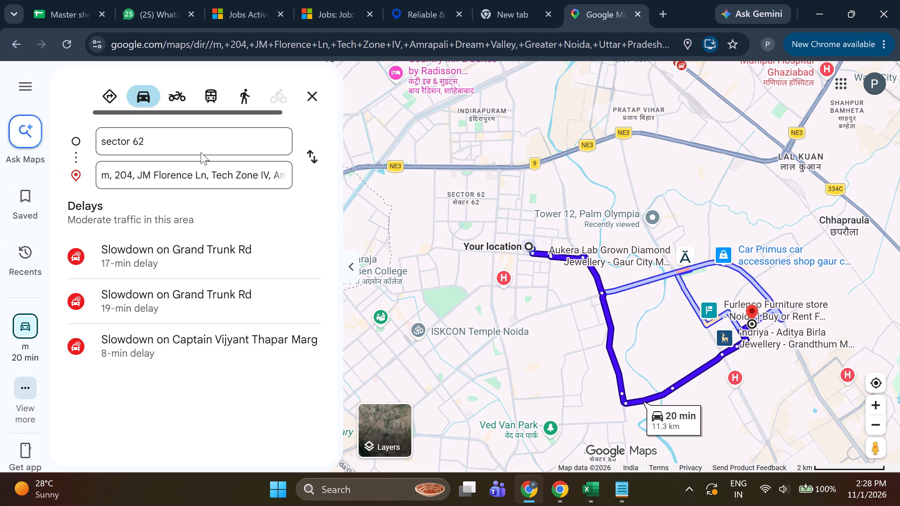
left_click(201, 152)
left_click(279, 146)
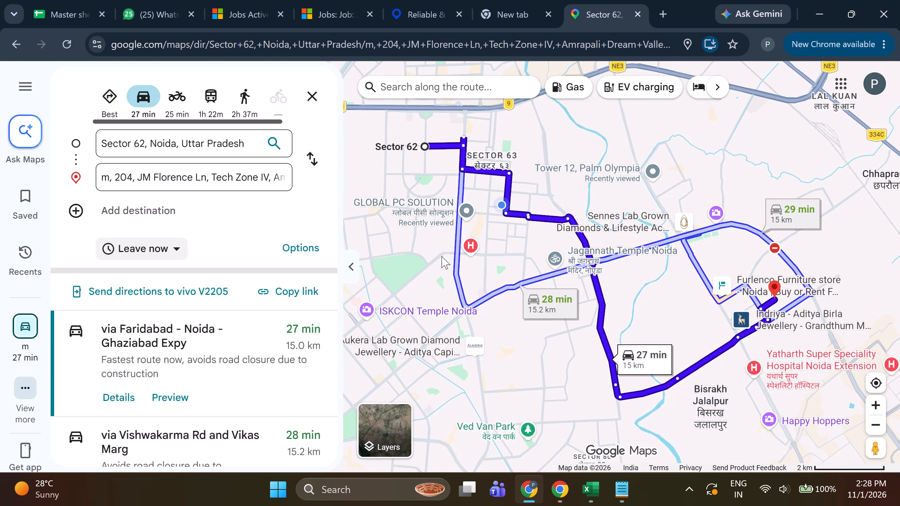
Examine the end of the route from Sector 62 up close around the customer's destination.
scroll(735, 343, "up", 5)
scroll(830, 309, "up", 5)
left_click_drag(834, 284, 570, 440)
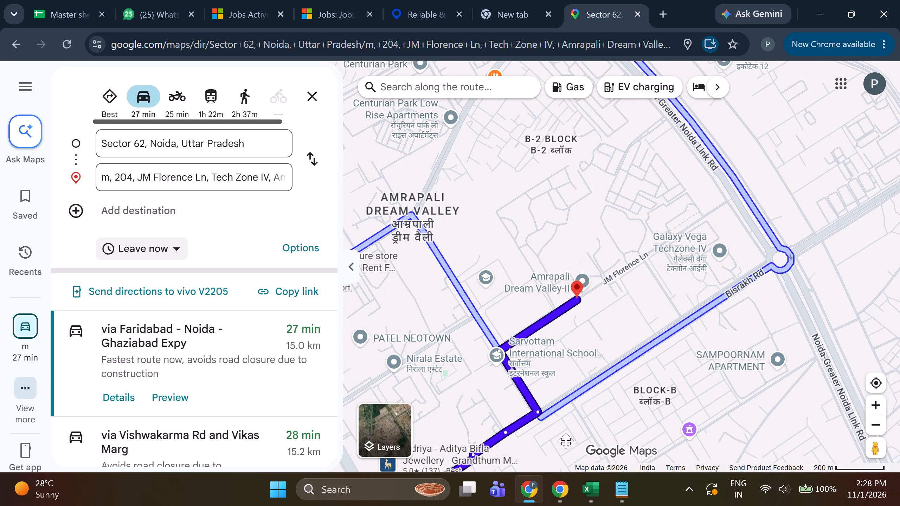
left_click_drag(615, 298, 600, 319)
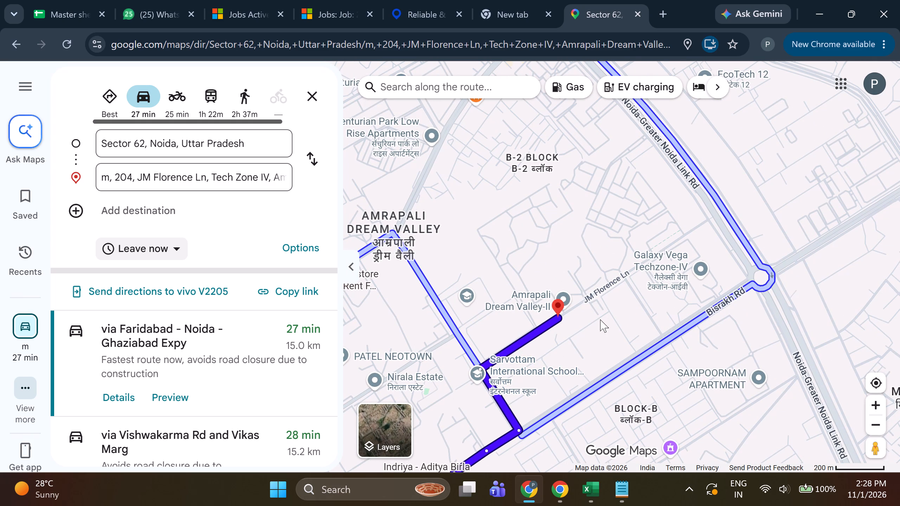
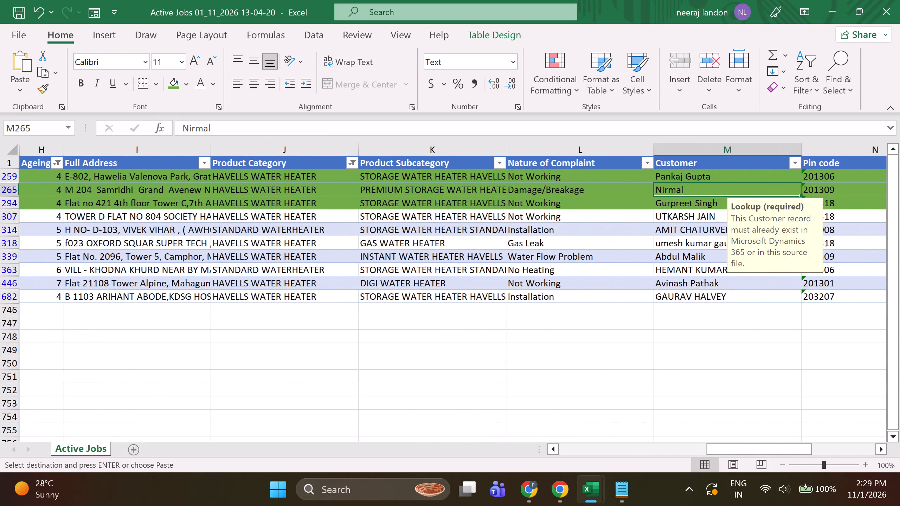
Review the Damage/Breakage water heater job's row in the Excel job list, from the customer across to the web closure remarks and back to the complaint.
key("Right")
key("Right")
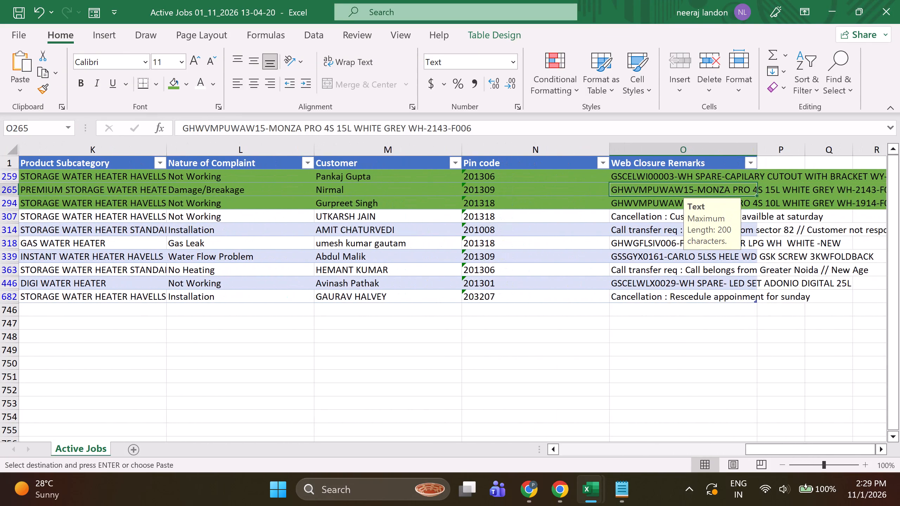
key("Right")
key("Down")
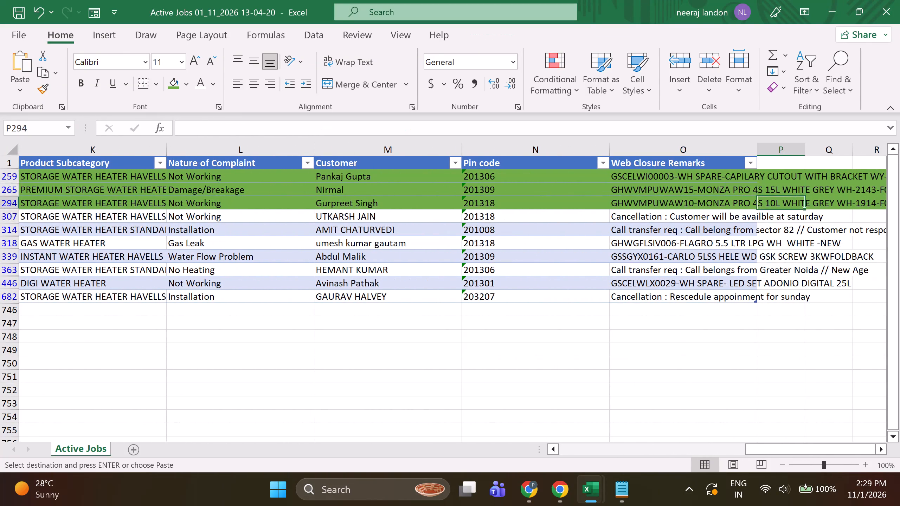
key("Up")
key("Left")
key("Left")
key("Left")
key("Left")
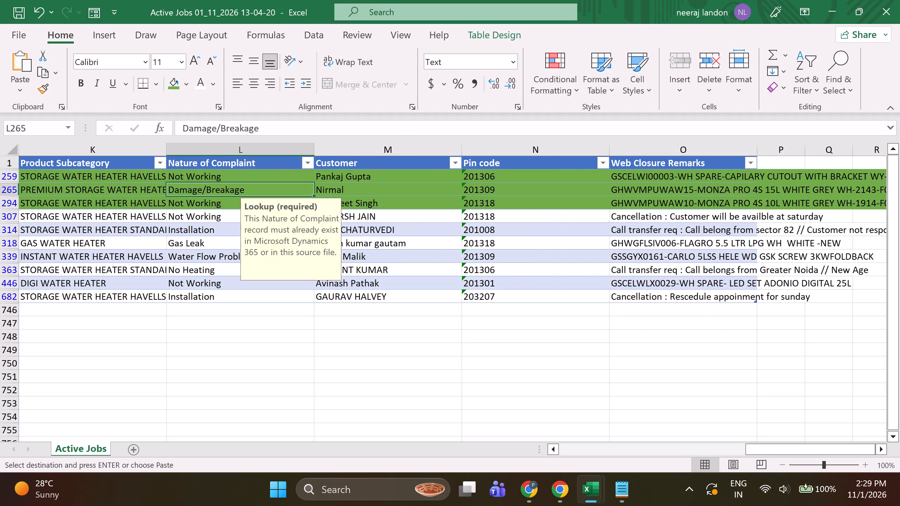
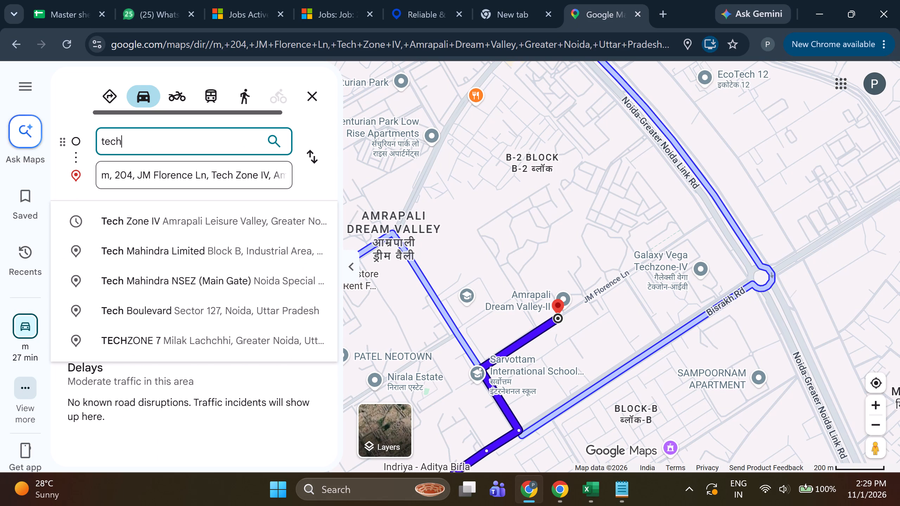
Change the route's starting point to Tech Zone 4, keeping the customer address as the destination, and inspect the suggested driving routes.
key("space")
type("zone")
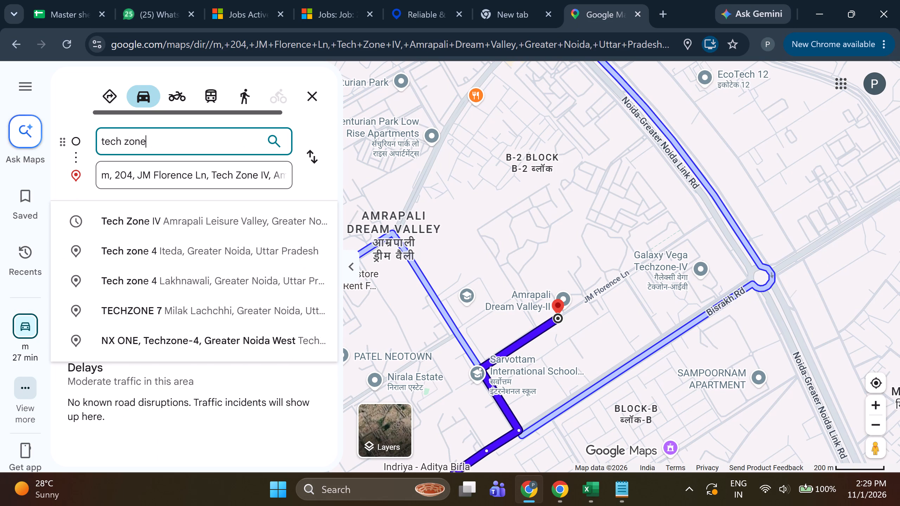
key("space")
type("4")
key("space")
key("Return")
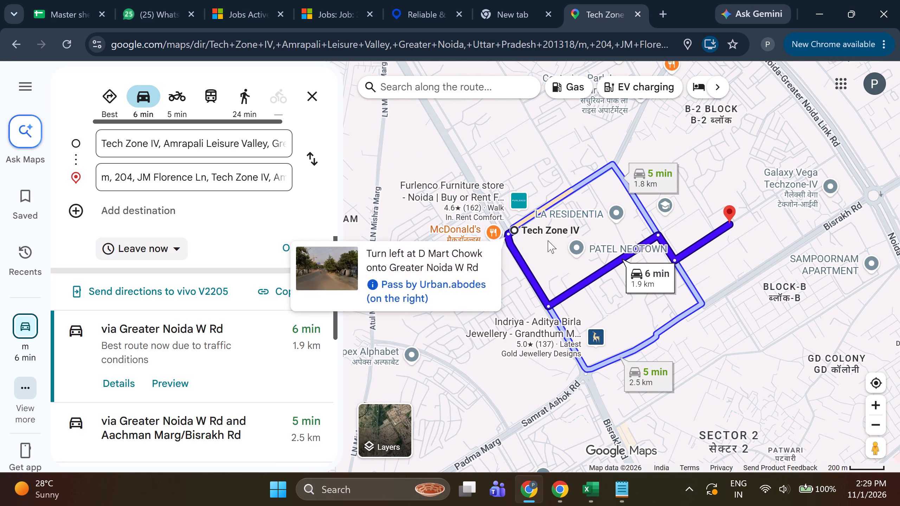
scroll(548, 240, "up", 4)
scroll(539, 260, "down", 2)
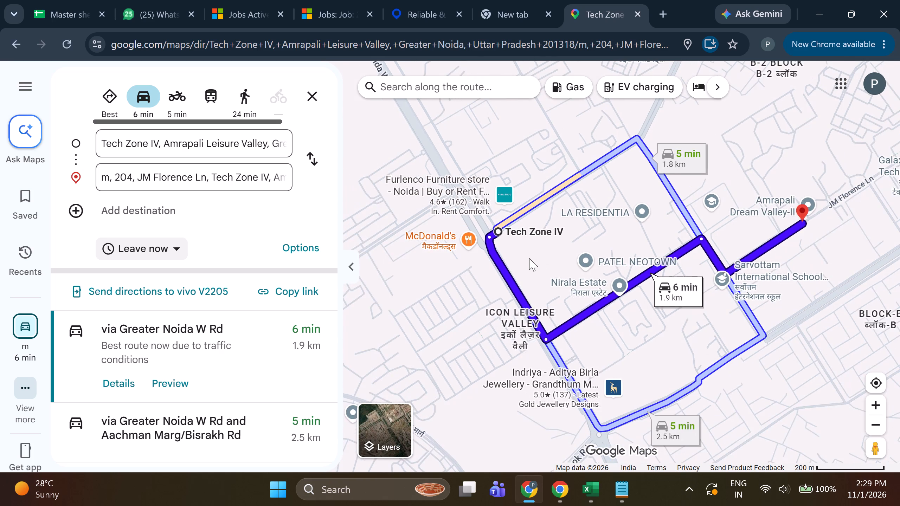
scroll(529, 258, "down", 2)
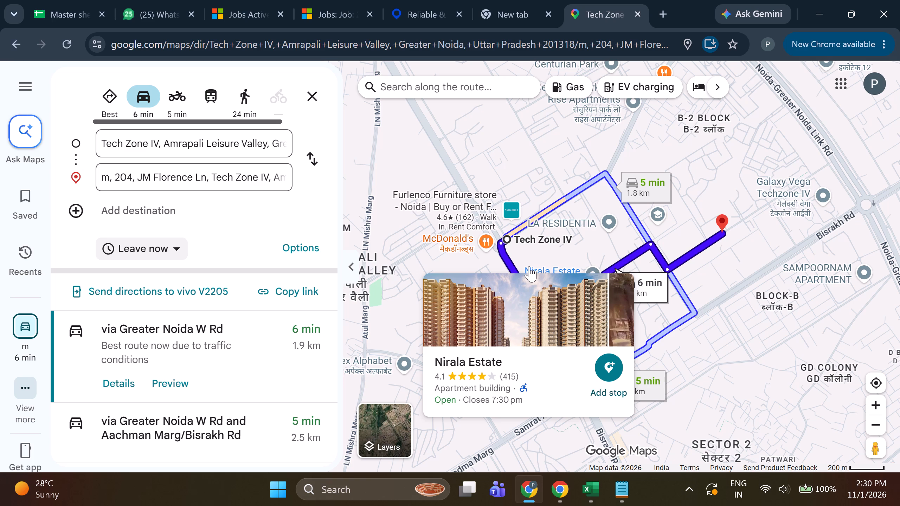
Close the unneeded Reliable page and the empty new tab in the browser.
left_click(456, 14)
left_click(462, 16)
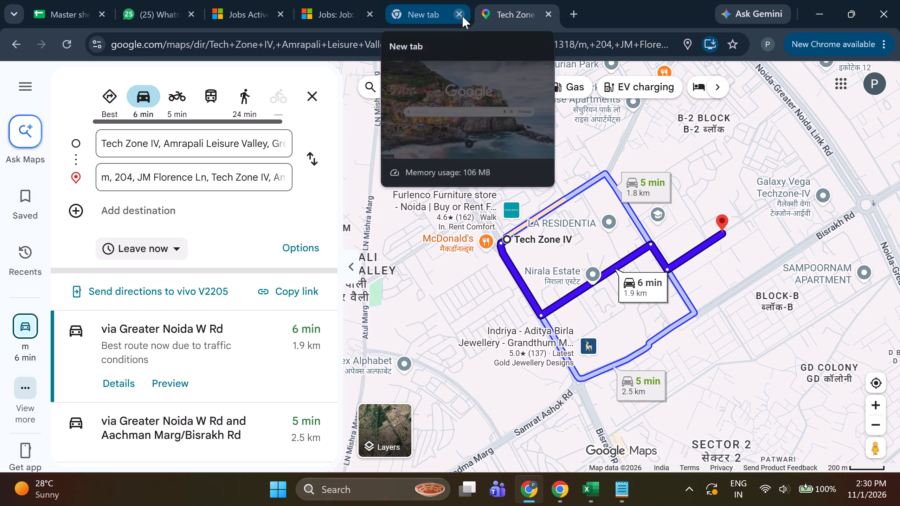
Switch to the open Havells job record and open the record search page, ready for a search term.
left_click(348, 19)
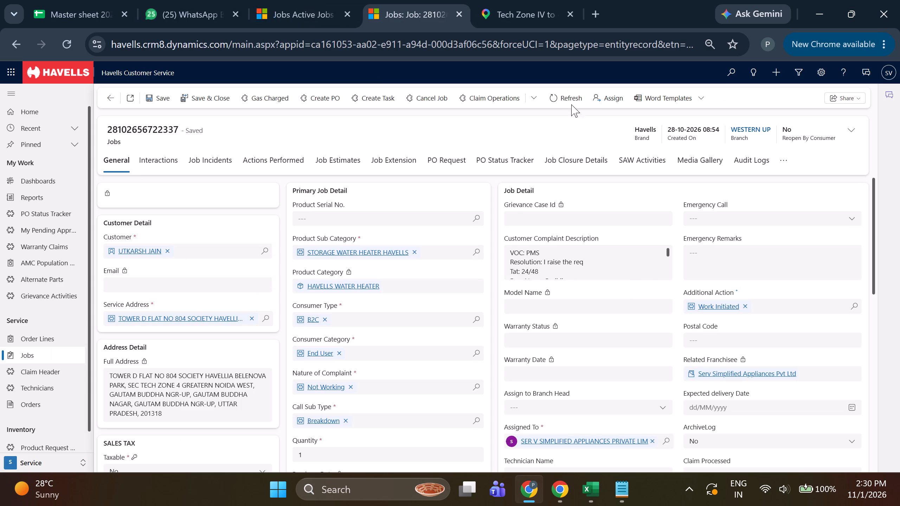
left_click(726, 66)
left_click(730, 72)
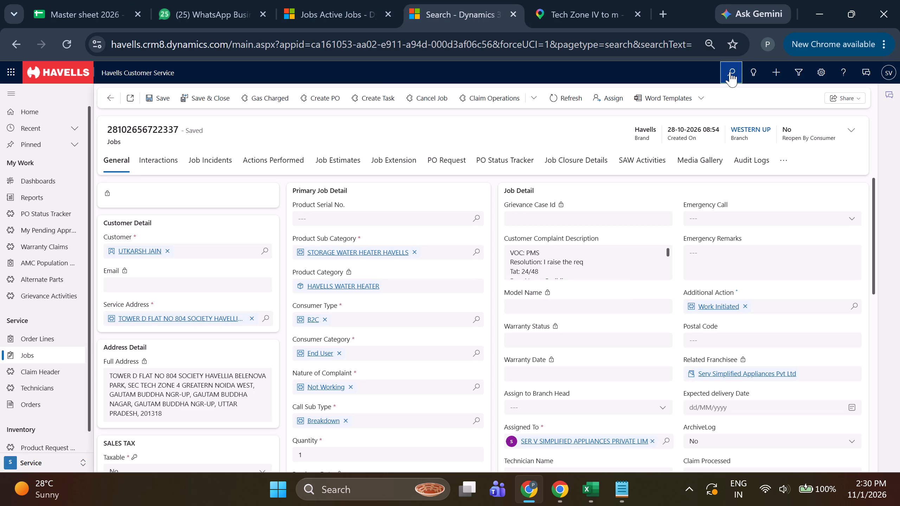
left_click(431, 101)
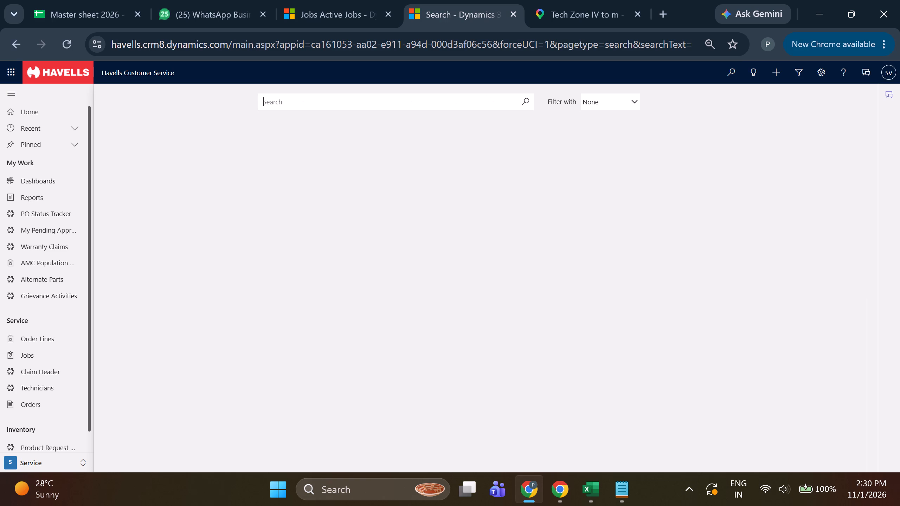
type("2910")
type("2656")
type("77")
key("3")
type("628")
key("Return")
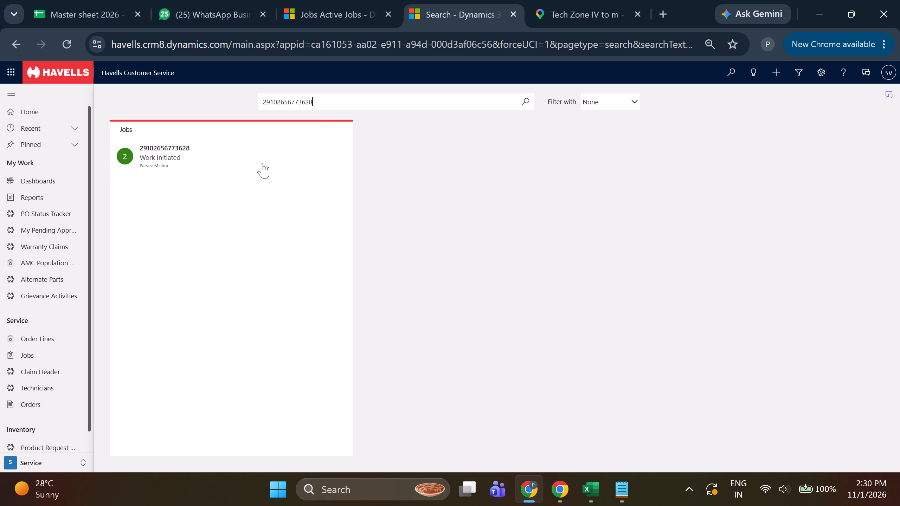
left_click(260, 164)
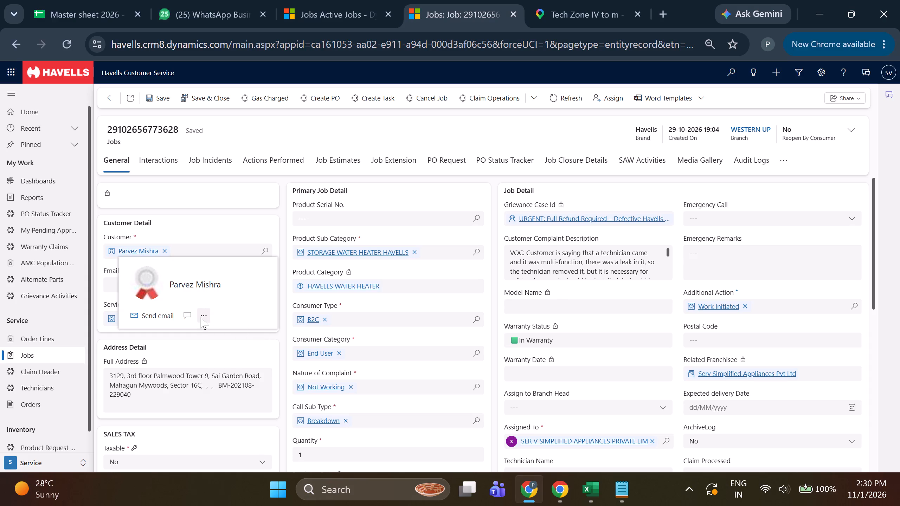
Copy the customer's phone number from the contact card in the job's Customer Detail section.
left_click(270, 320)
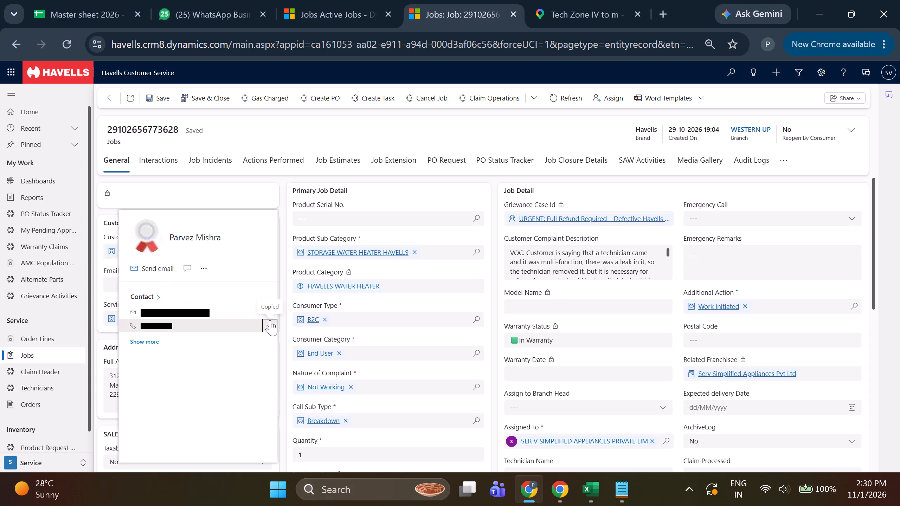
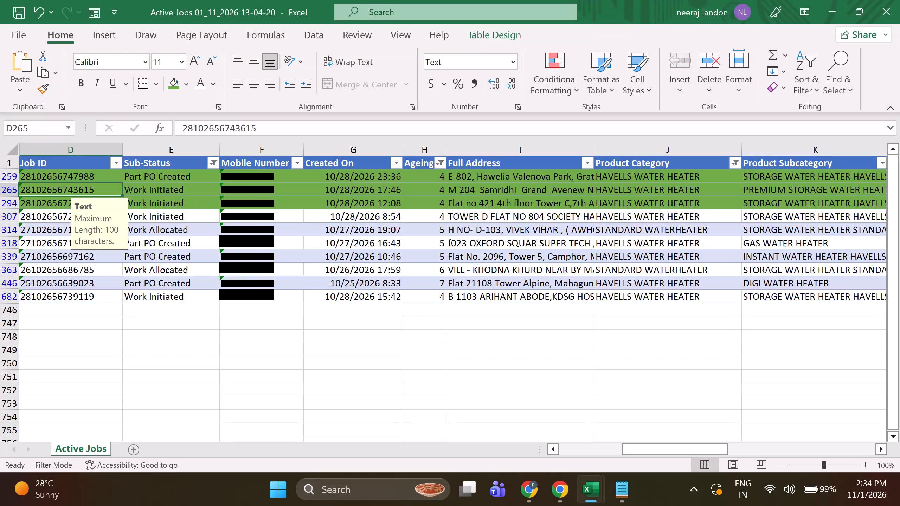
In the Active Jobs workbook, select the mobile number of the Work Allocated standard water heater job in row 314.
left_click(276, 242)
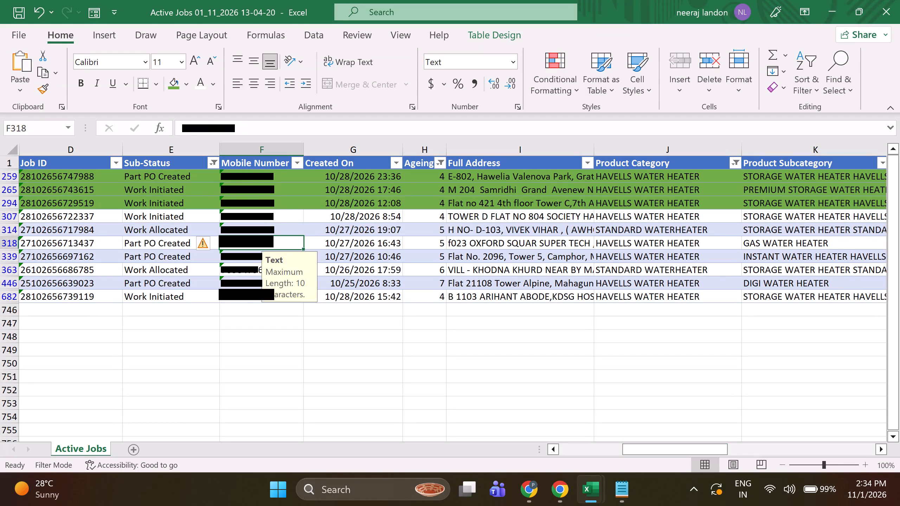
left_click(261, 227)
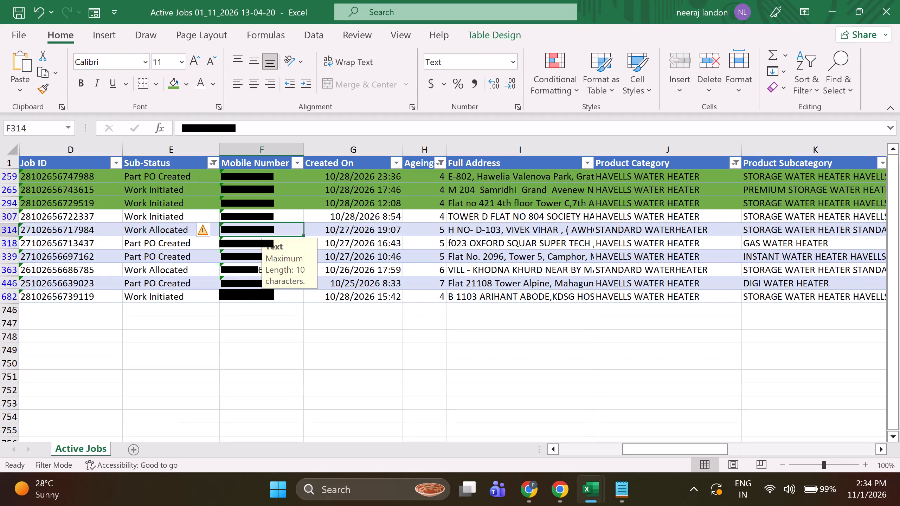
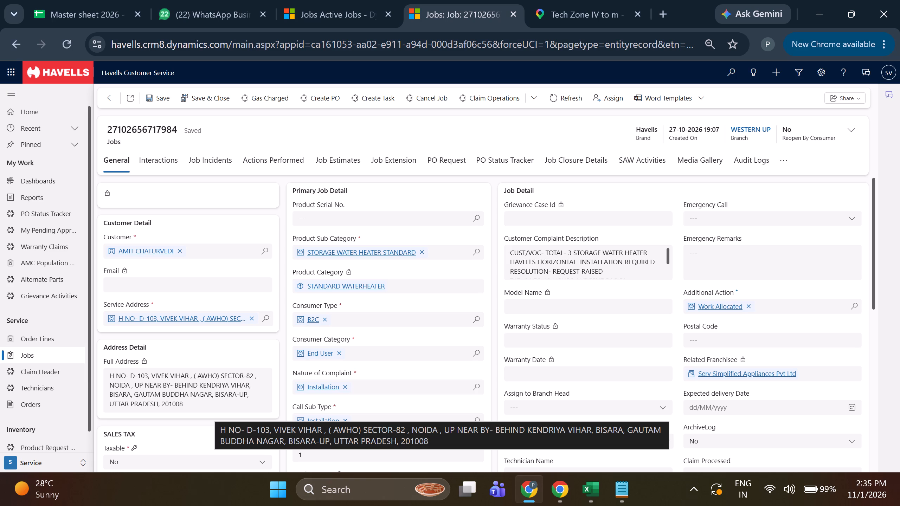
Examine the customer's full address in the open storage water heater installation job.
left_click_drag(105, 374, 165, 398)
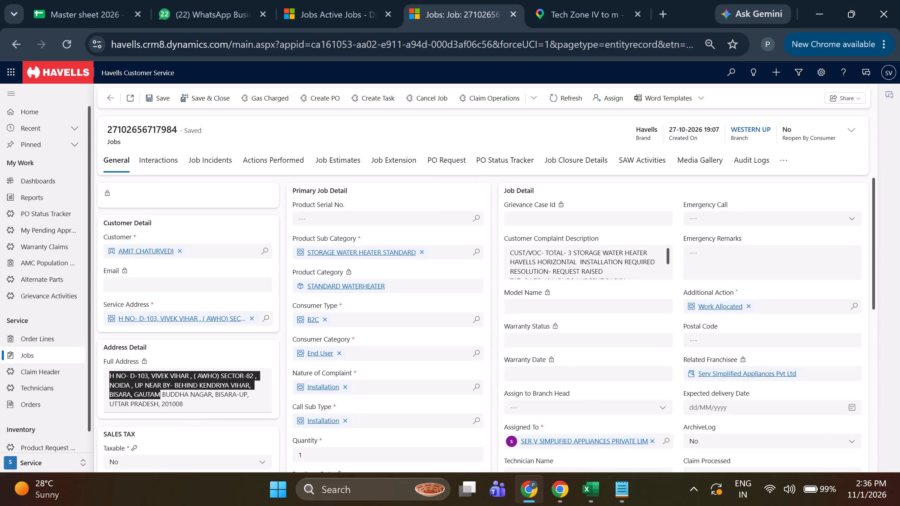
left_click_drag(165, 398, 201, 407)
left_click(201, 407)
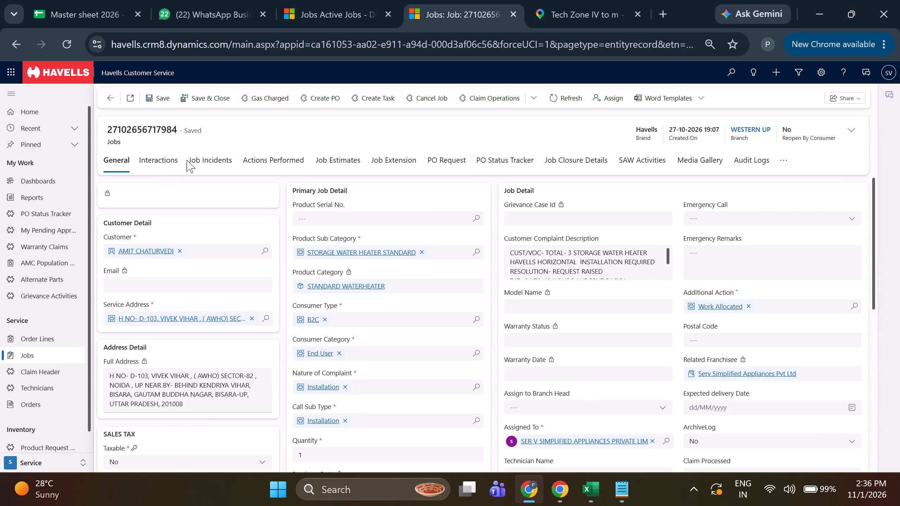
Open the Interactions section of the water heater job to review its phone call records.
left_click(173, 170)
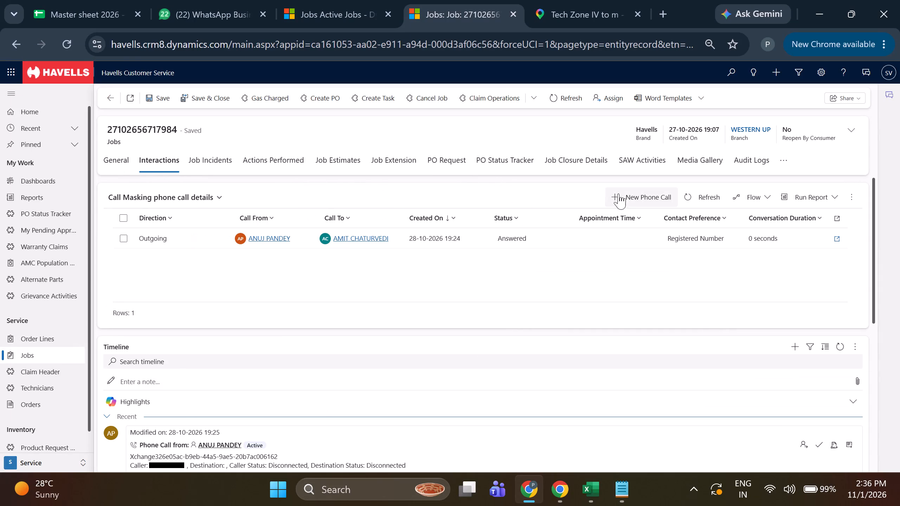
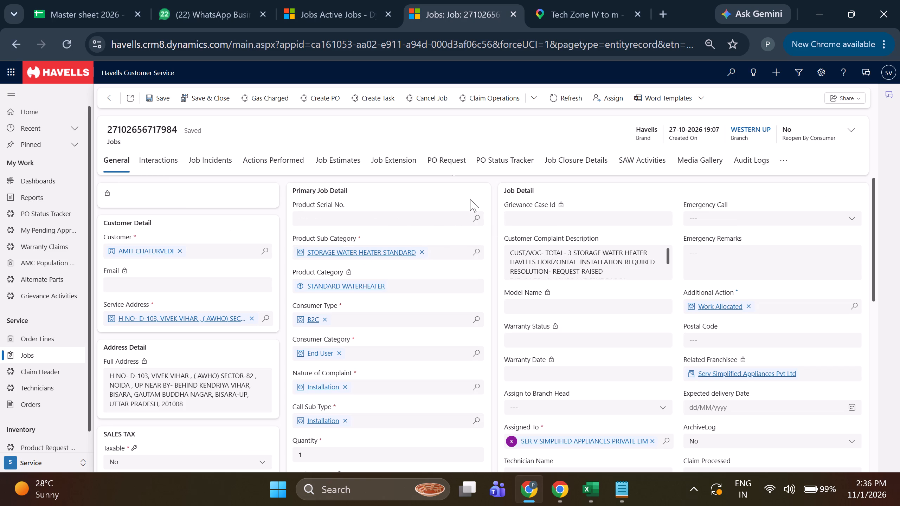
left_click(153, 171)
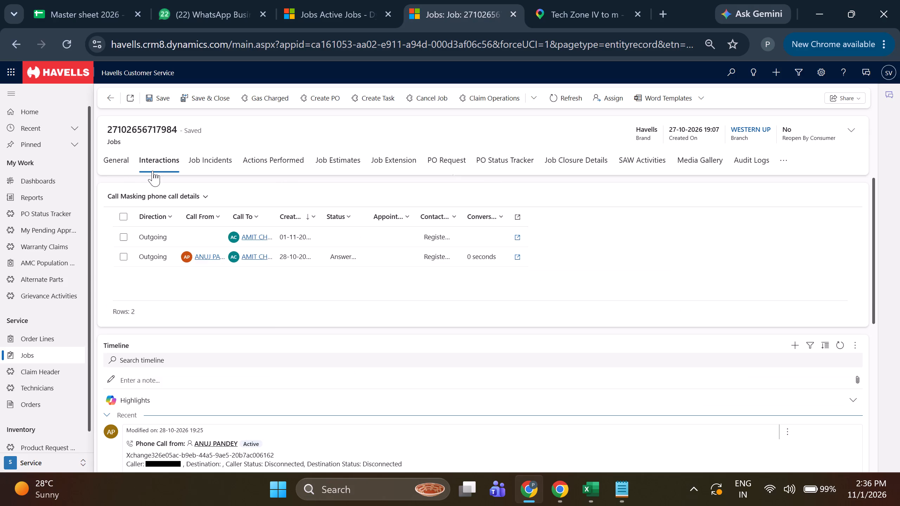
left_click(192, 166)
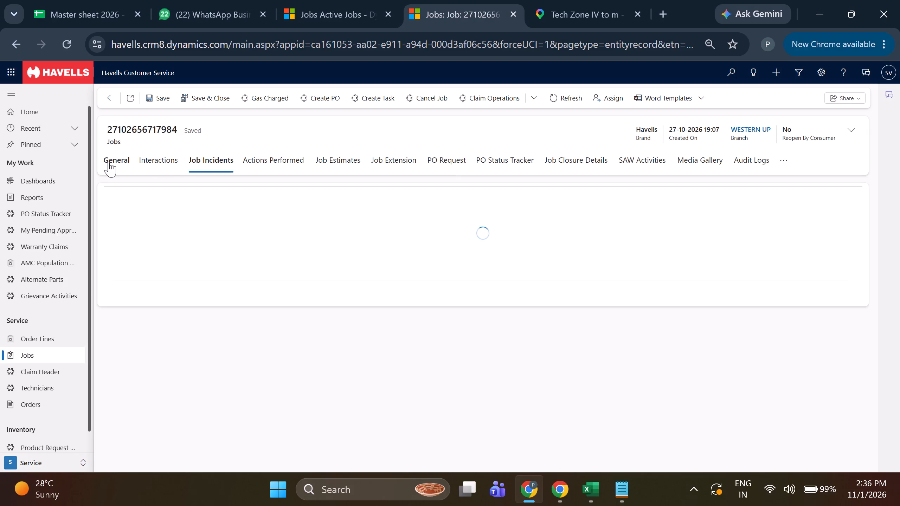
left_click(109, 162)
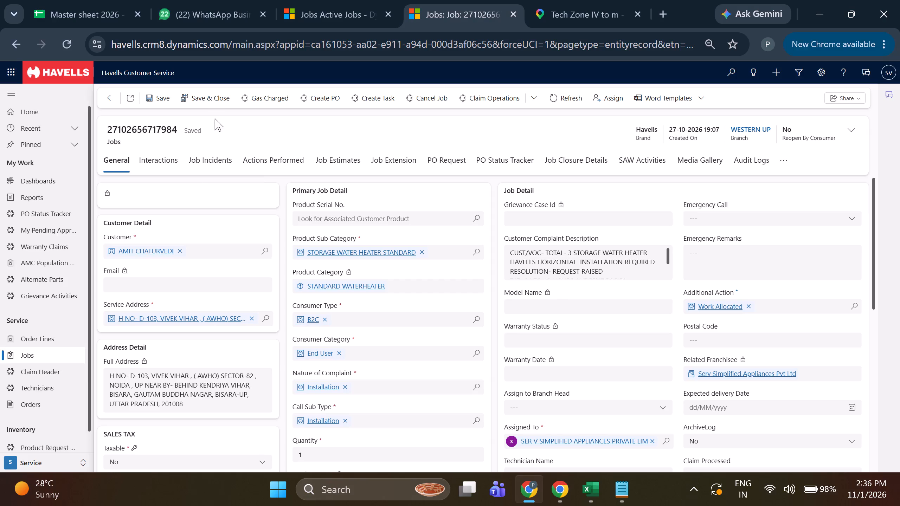
left_click(202, 95)
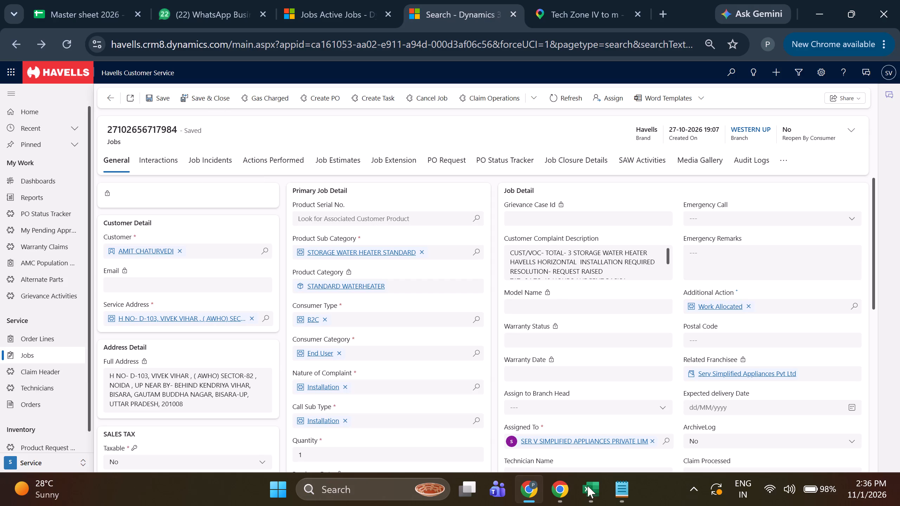
left_click(595, 495)
left_click(644, 421)
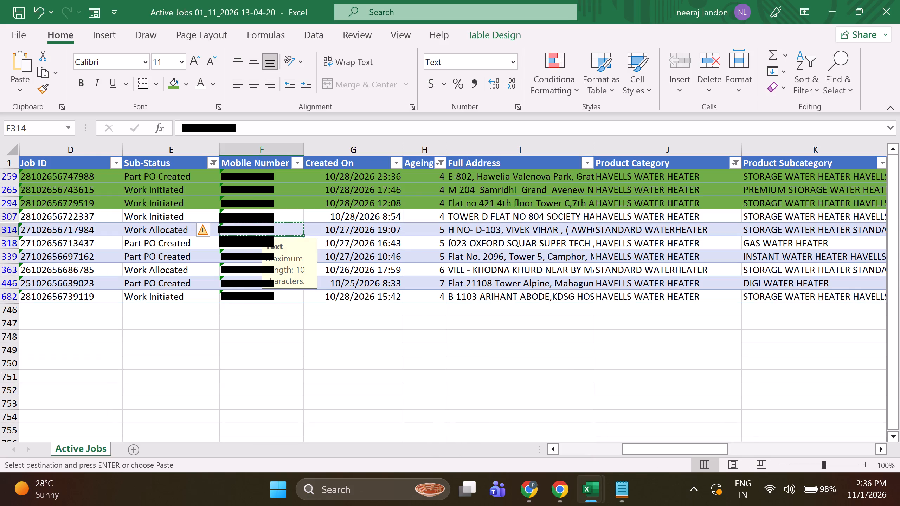
left_click(0, 230)
left_click(185, 83)
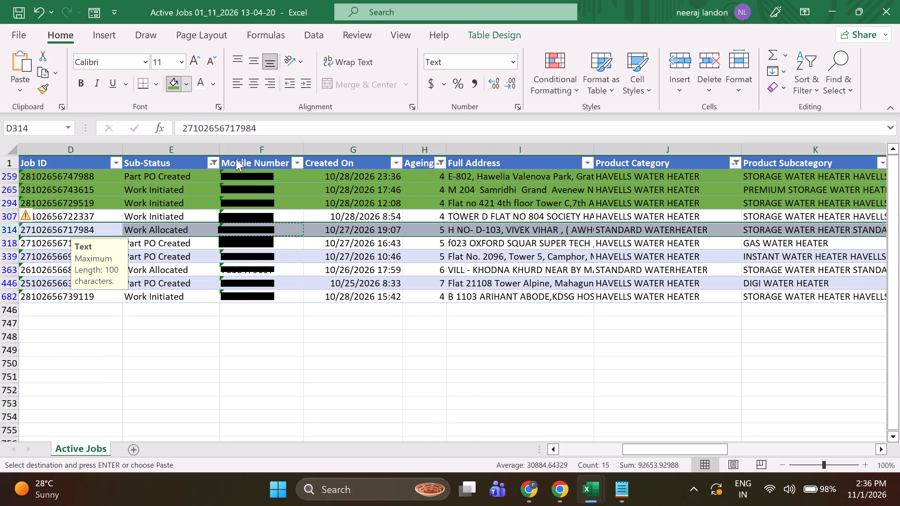
Fill the Work Allocated standard water heater job in row 314 with yellow.
left_click(207, 213)
left_click(181, 344)
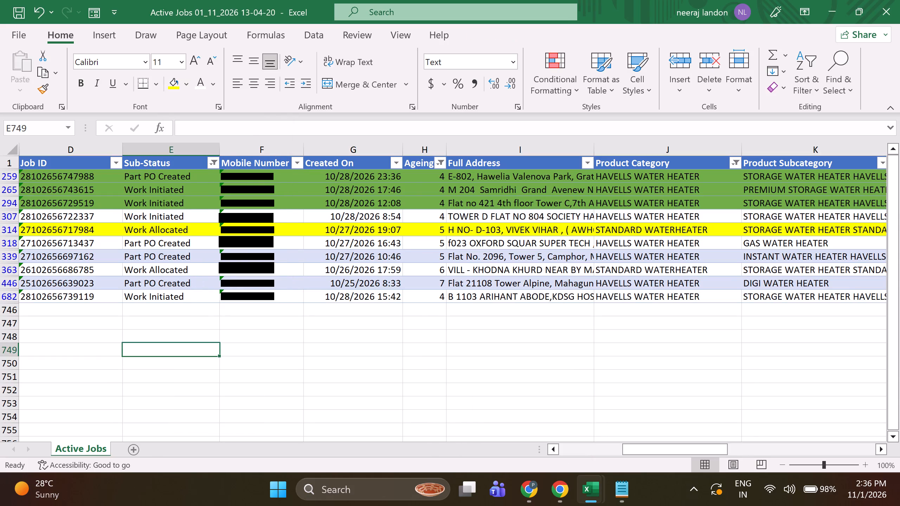
Copy the mobile number of the gas water heater job in row 318 and search the Havells records in Chrome for it.
left_click(259, 242)
key("ctrl+c")
key("alt+Tab")
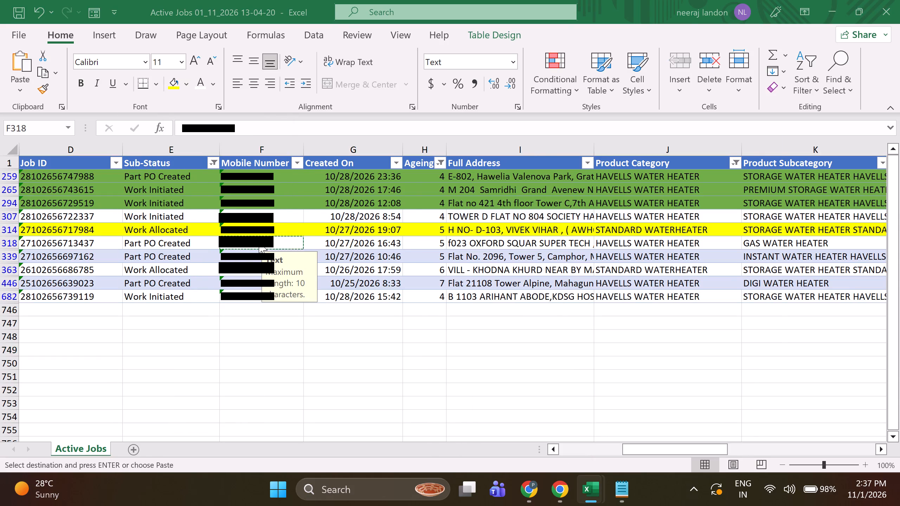
triple_click(402, 95)
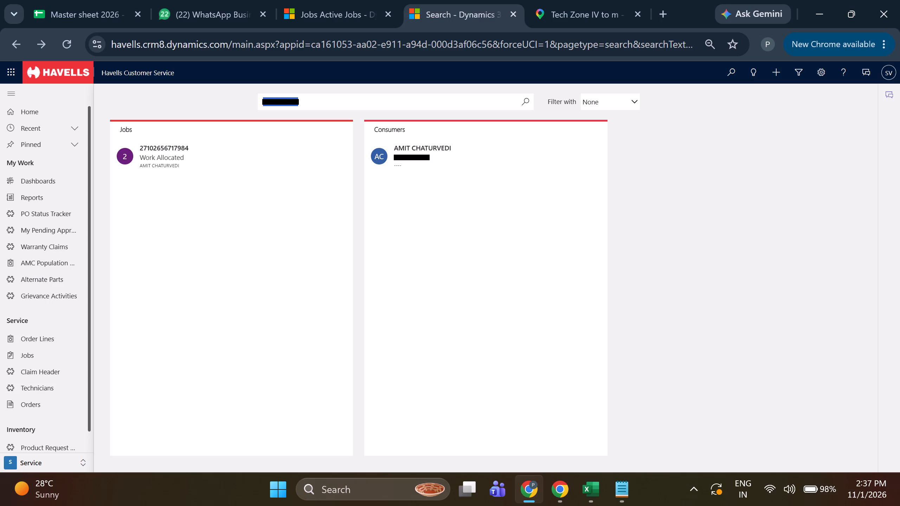
key("ctrl+v")
left_click(521, 105)
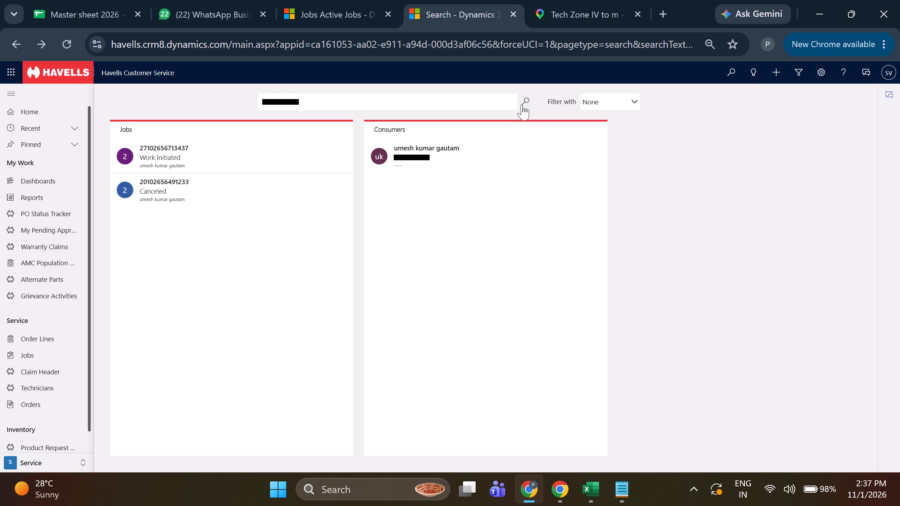
left_click(521, 103)
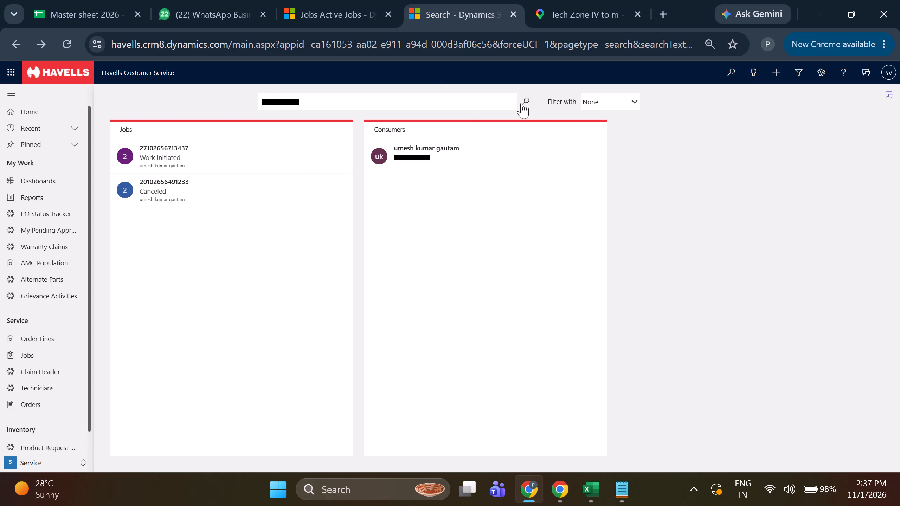
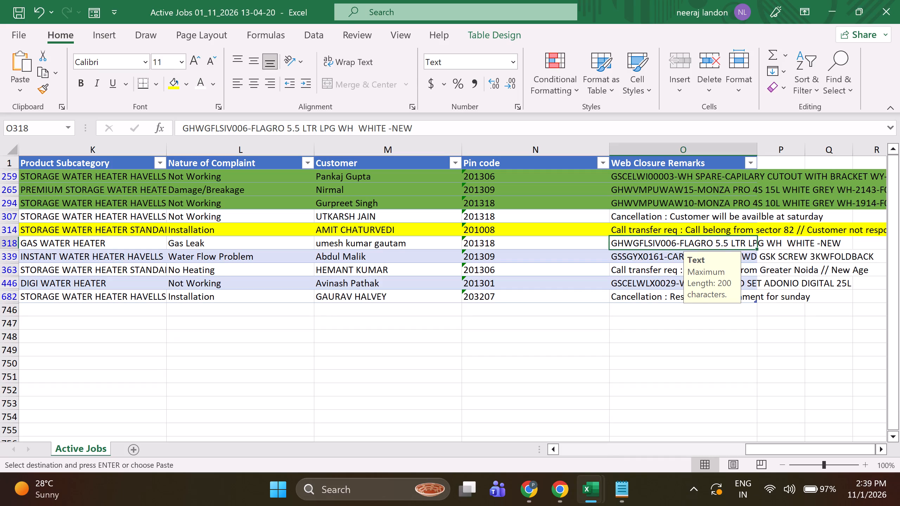
Select the entire row 265 of the Active Jobs sheet, the premium storage water heater job with the Damage/Breakage complaint.
left_click(0, 190)
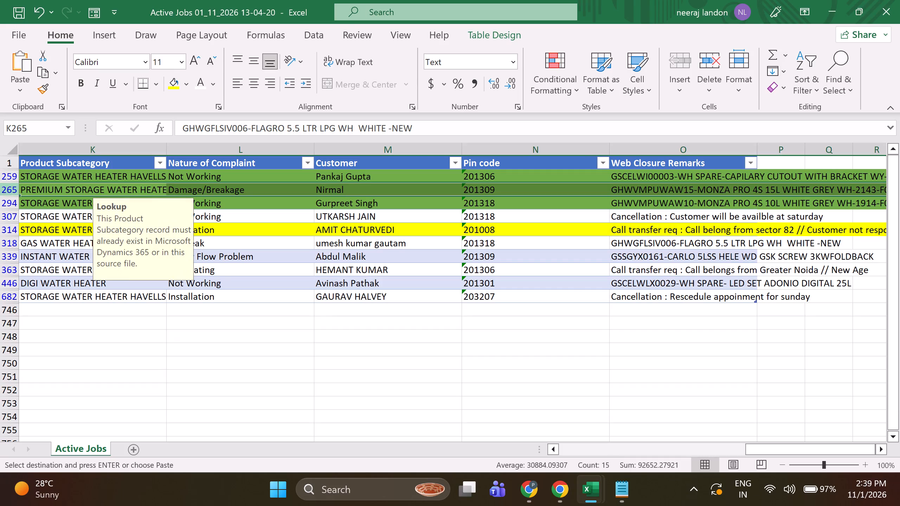
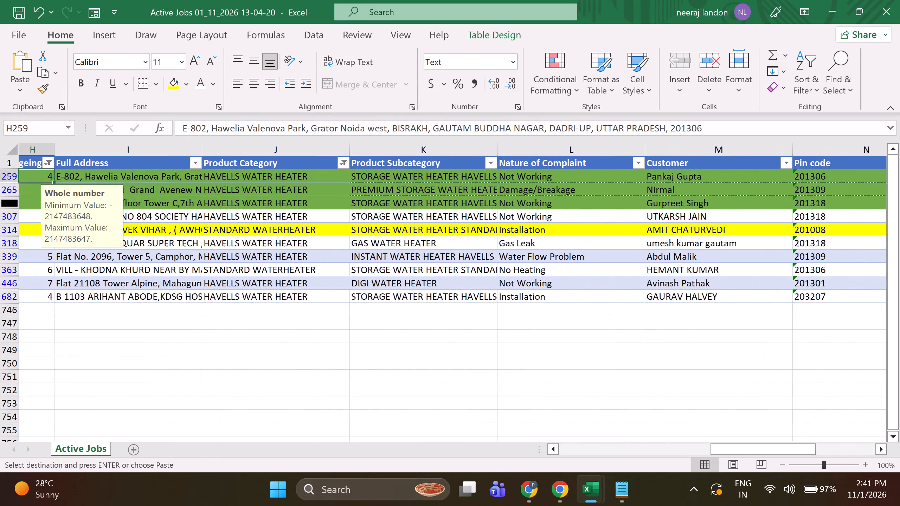
Review the Job ID and Sub-Status of the job in row 259 and select its Mobile Number cell.
key("Left")
key("Left")
key("Left")
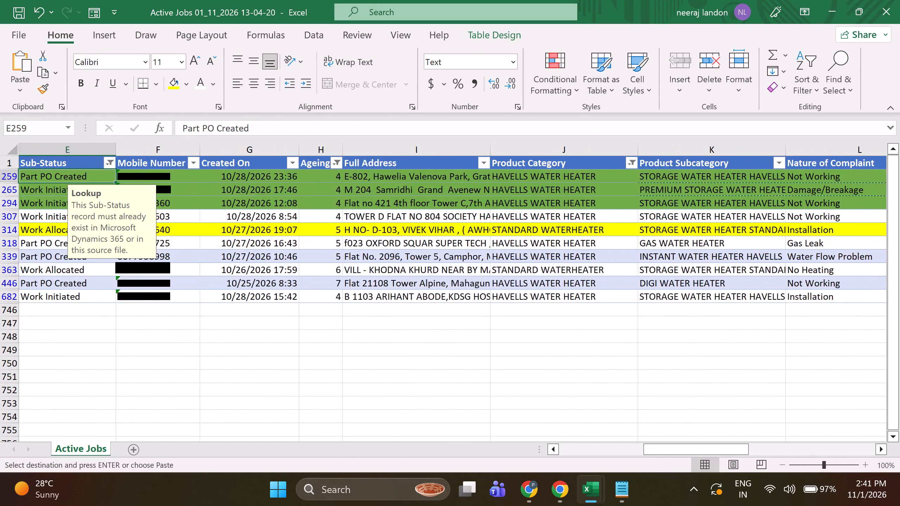
key("Left")
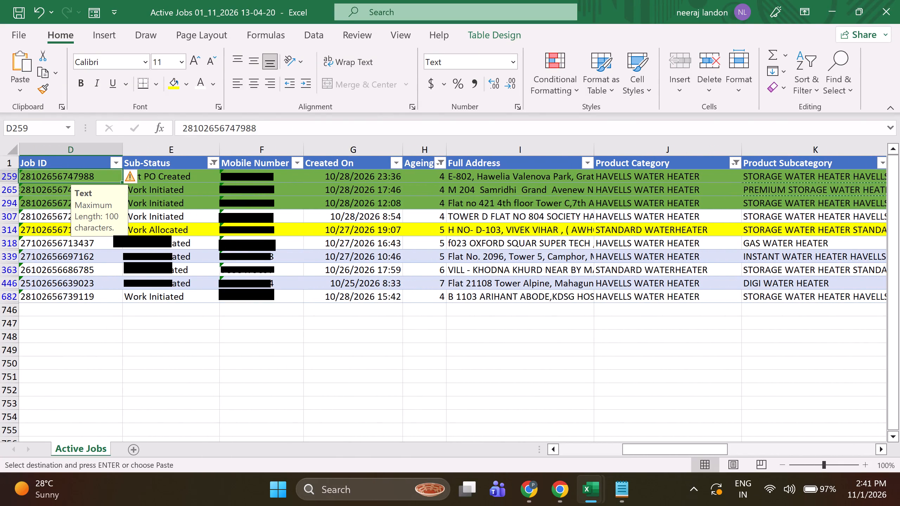
key("Right")
key("Right")
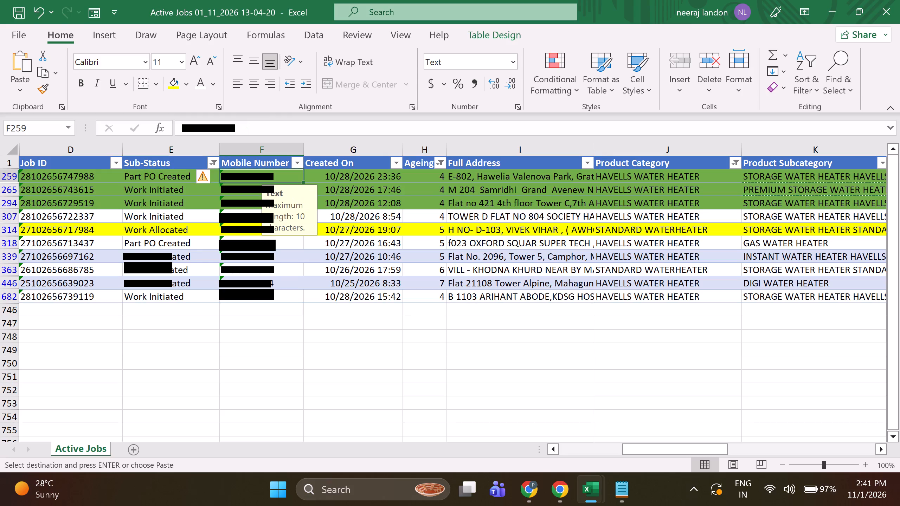
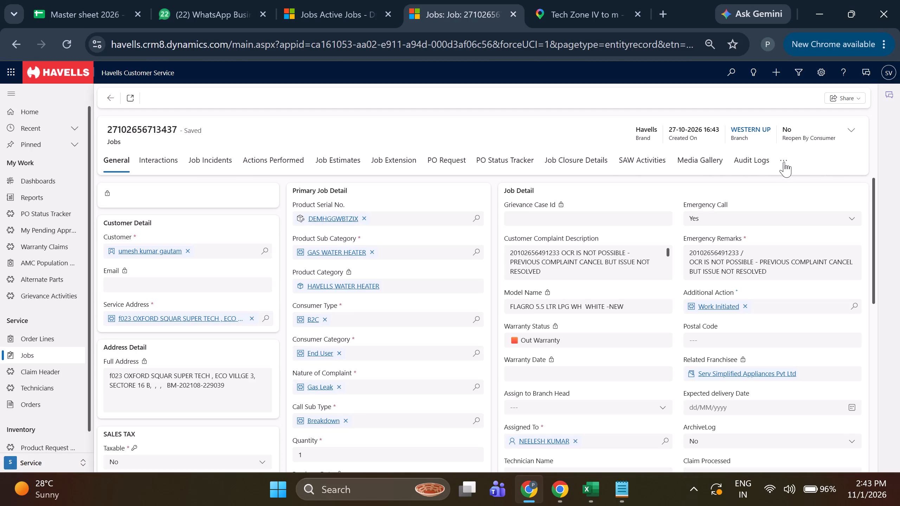
Open the related Spare Parts records of the open gas water heater job to check its parts.
left_click(784, 162)
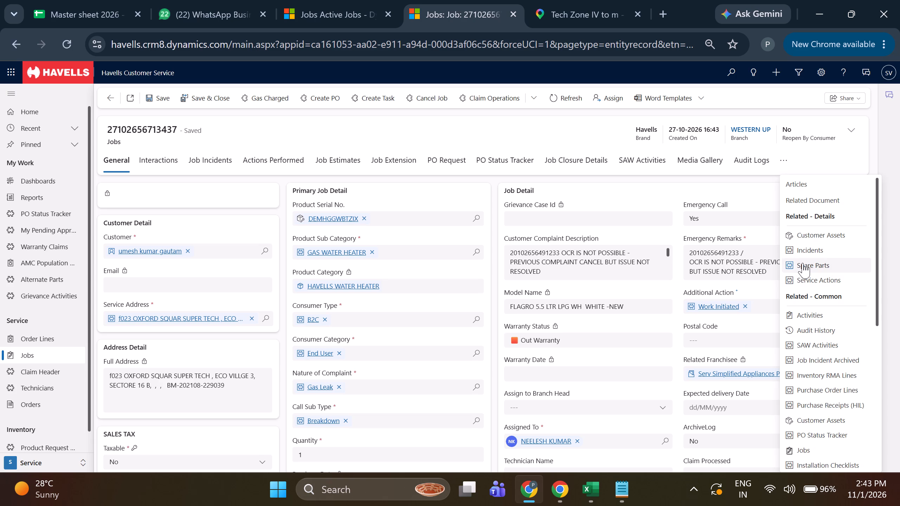
left_click(803, 263)
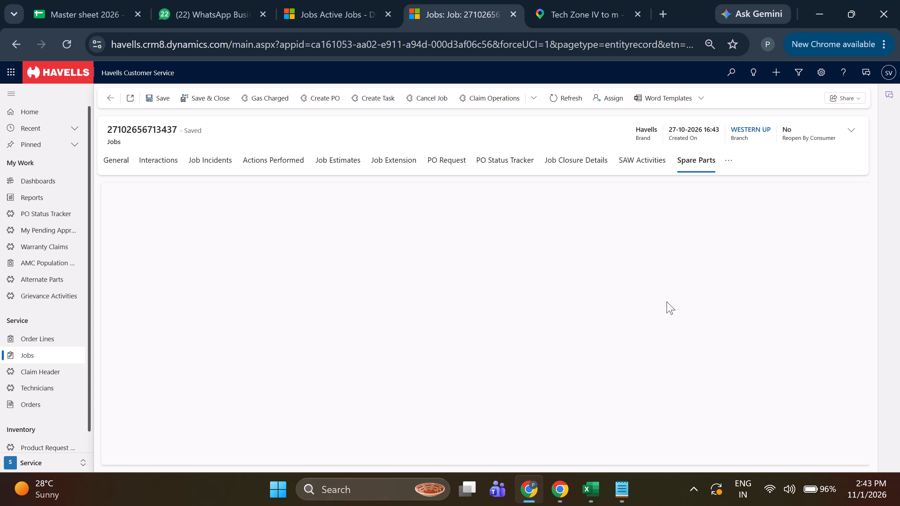
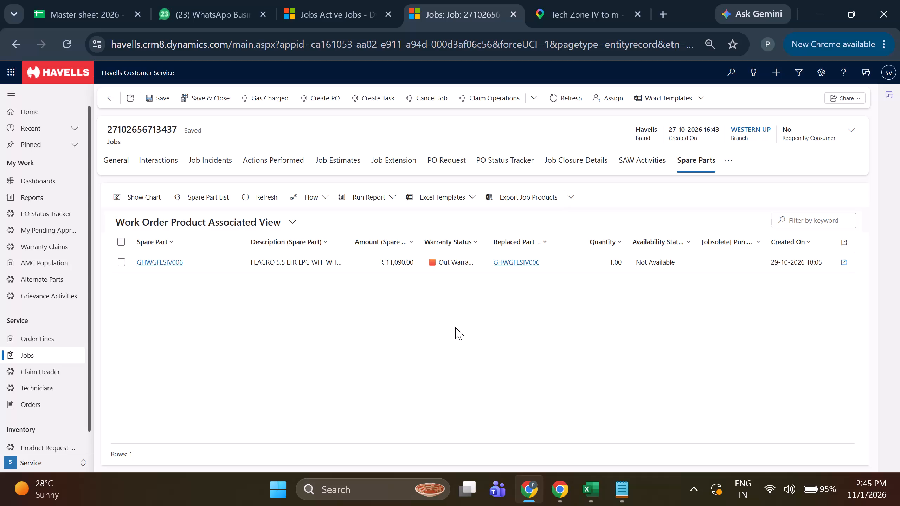
Open the Job Closure Details of the gas water heater job to check its consumer remark and repair description.
left_click(594, 174)
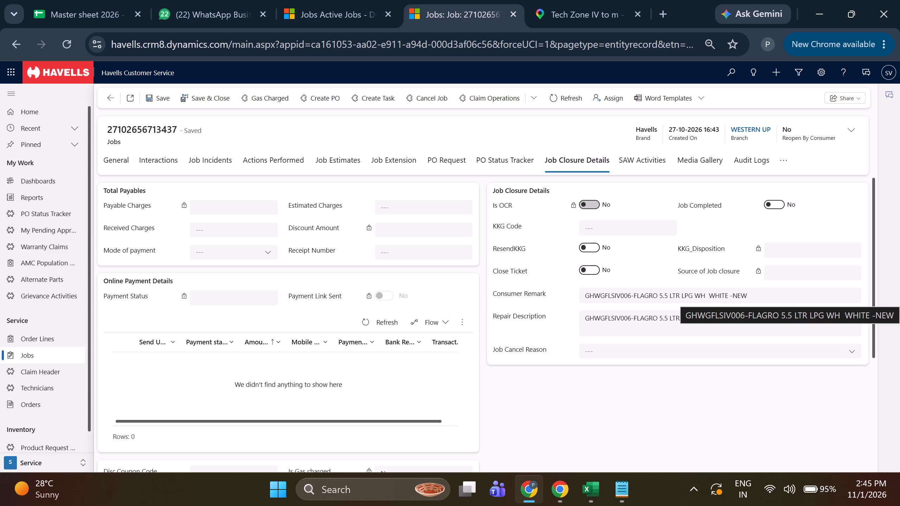
Switch to the Active Jobs workbook in Excel to return to the gas water heater job's row.
left_click(592, 486)
left_click(662, 426)
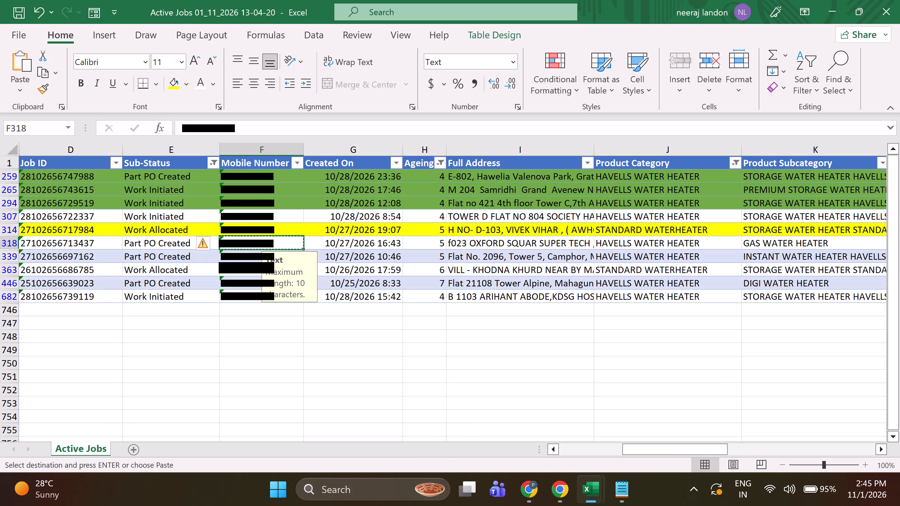
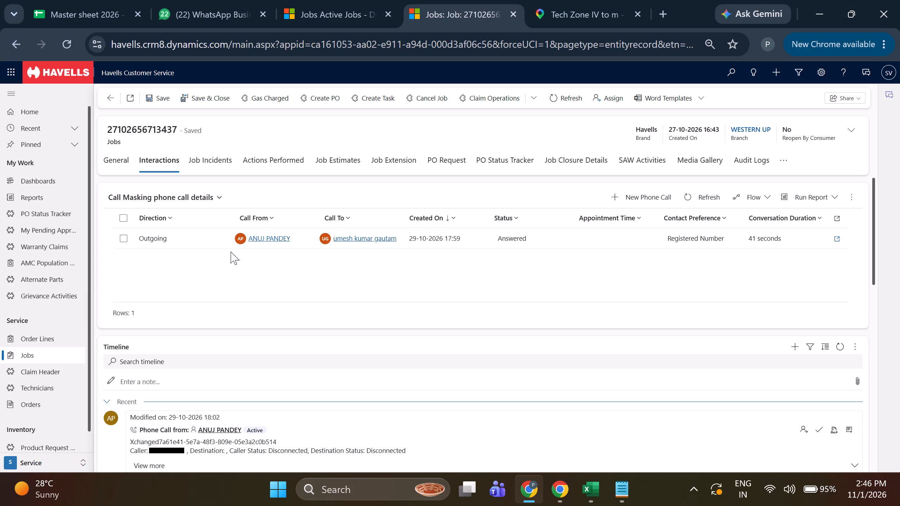
left_click(641, 198)
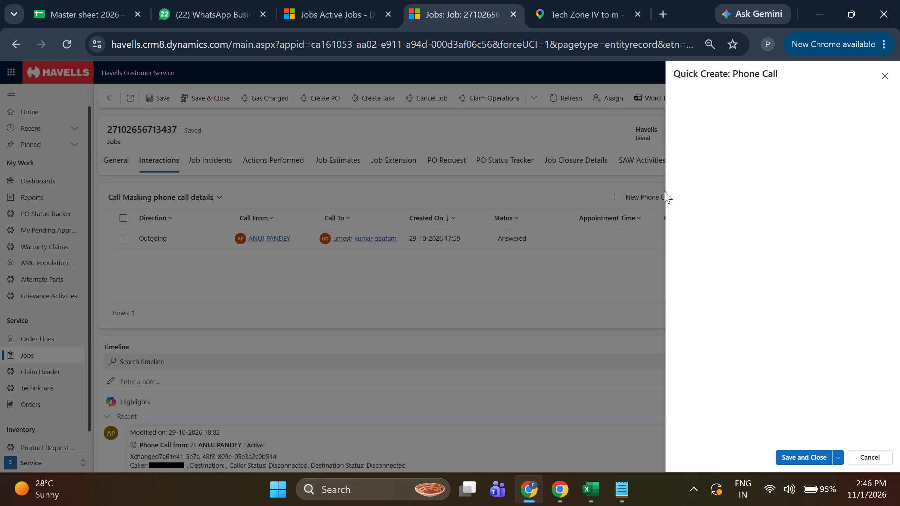
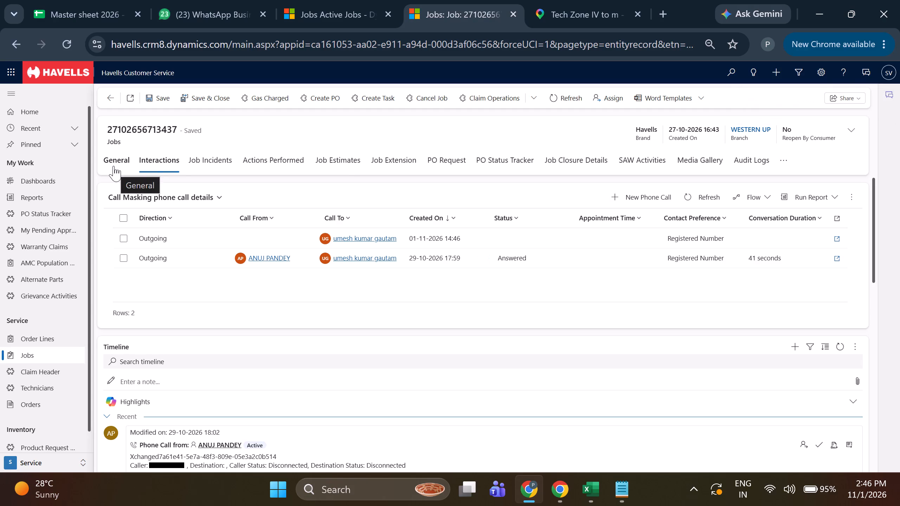
left_click(114, 166)
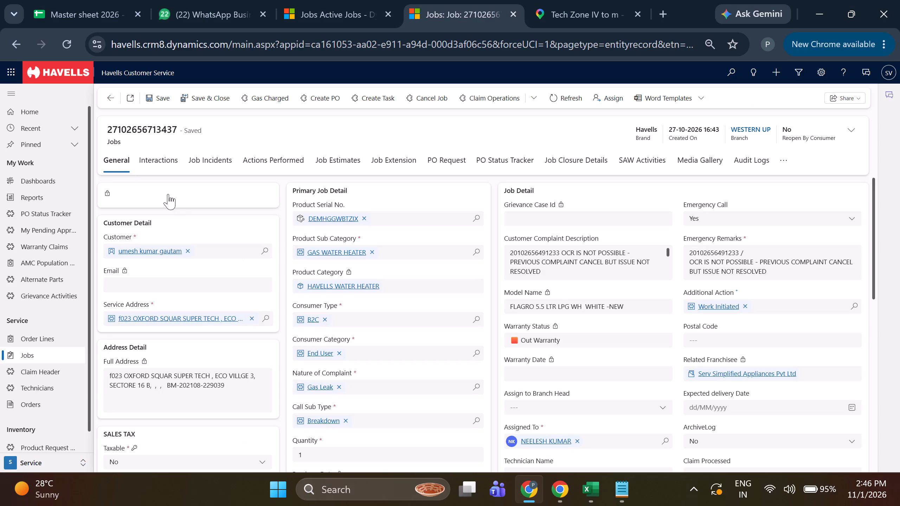
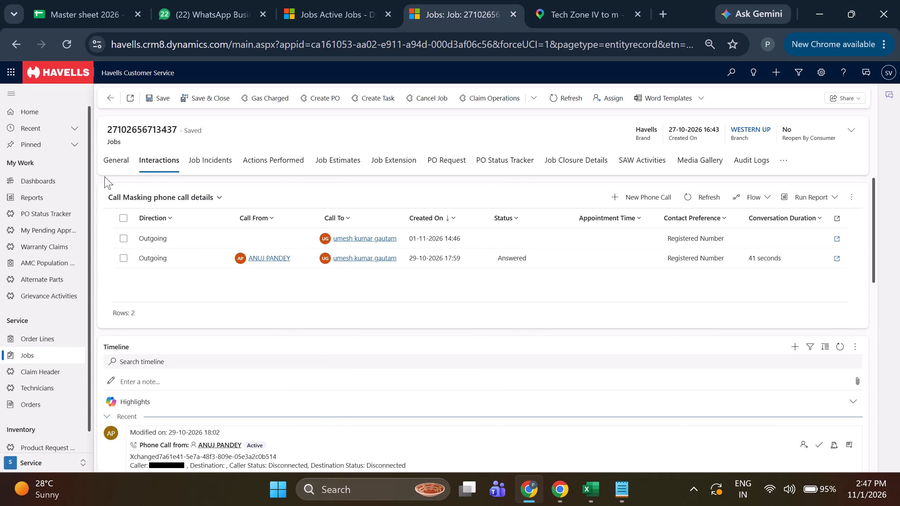
left_click(113, 174)
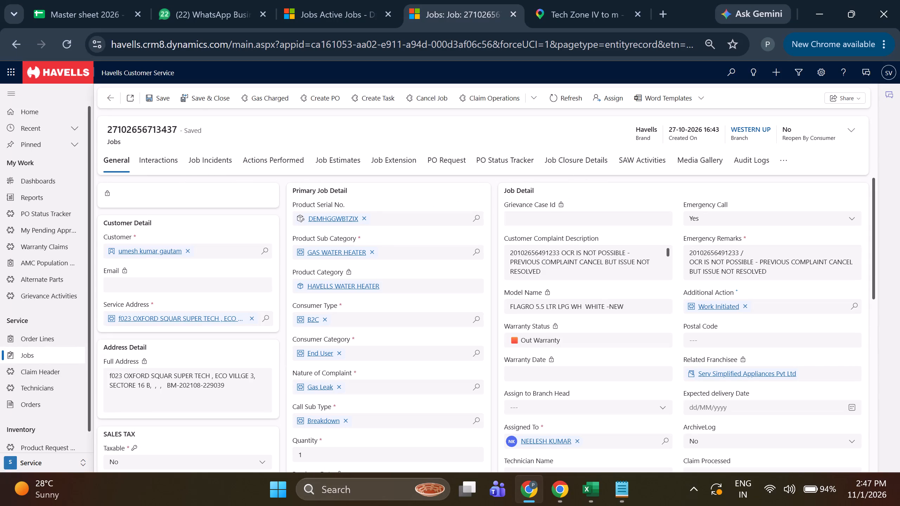
left_click(192, 104)
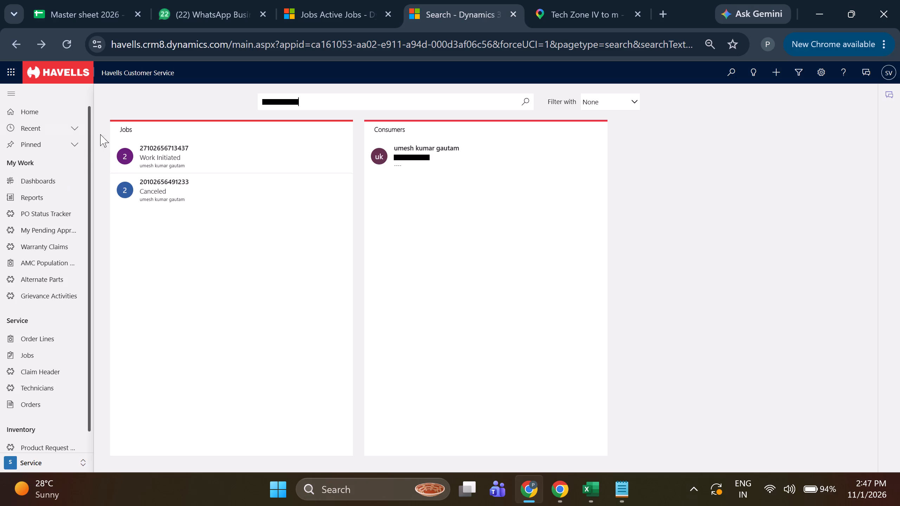
left_click(243, 168)
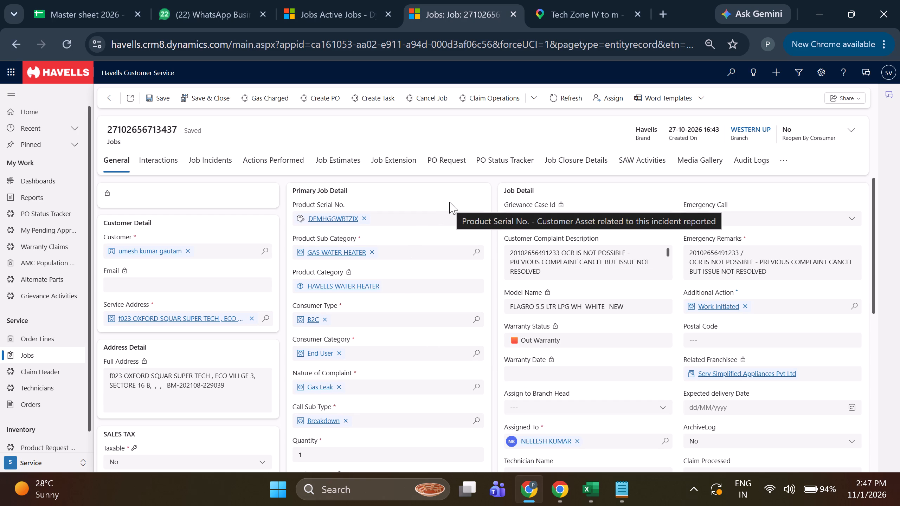
left_click(533, 195)
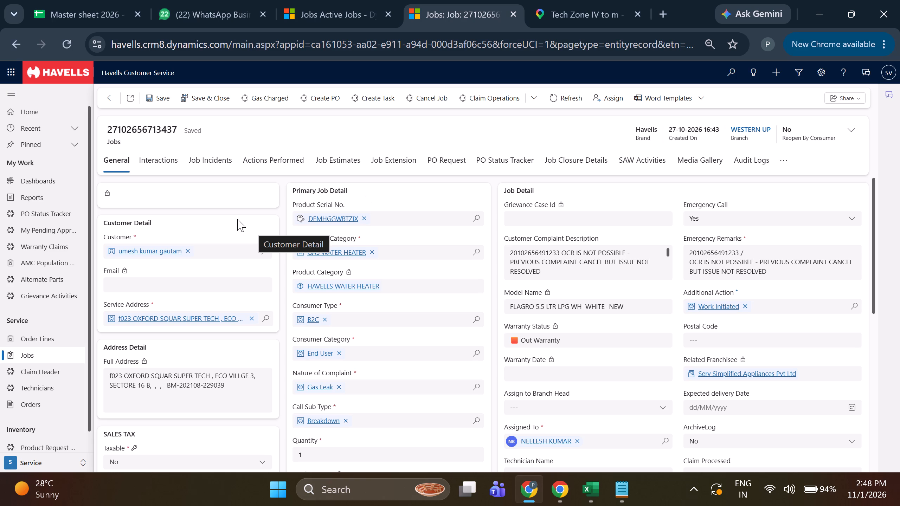
left_click(574, 170)
left_click(129, 171)
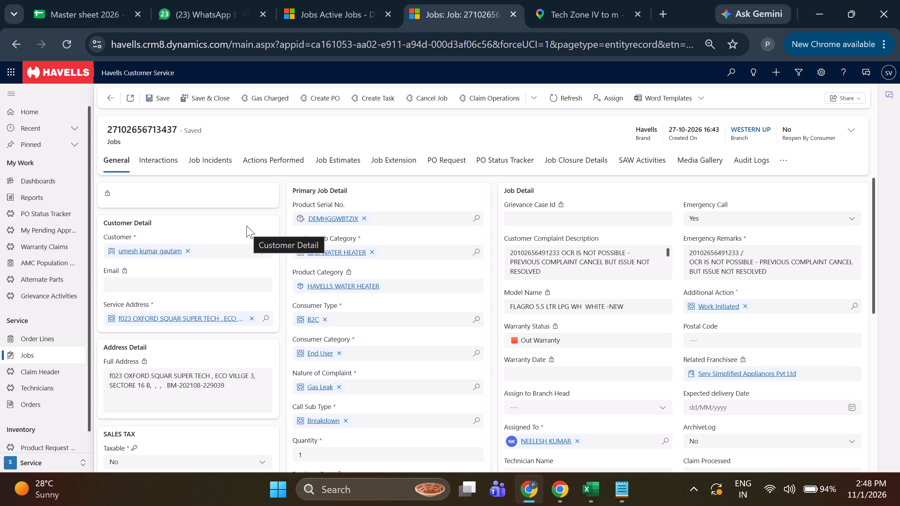
left_click(207, 104)
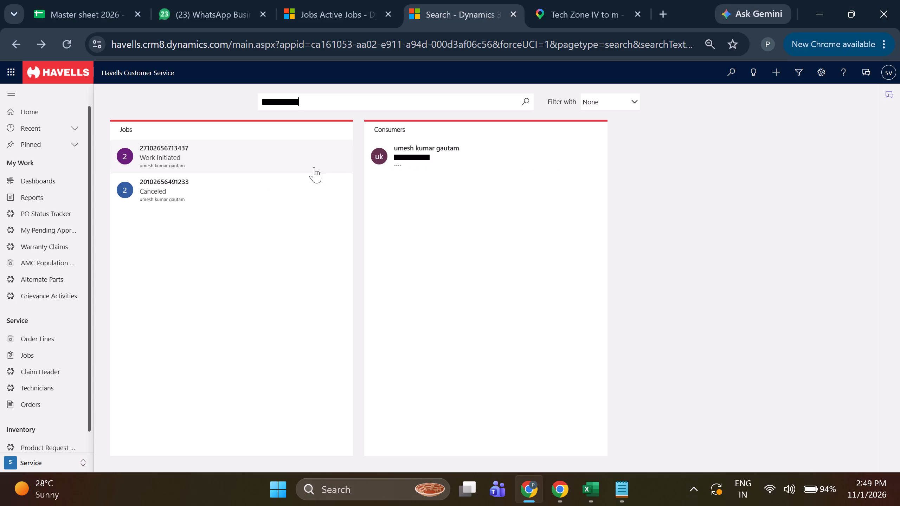
Rerun the record search for the same customer's jobs.
left_click(521, 103)
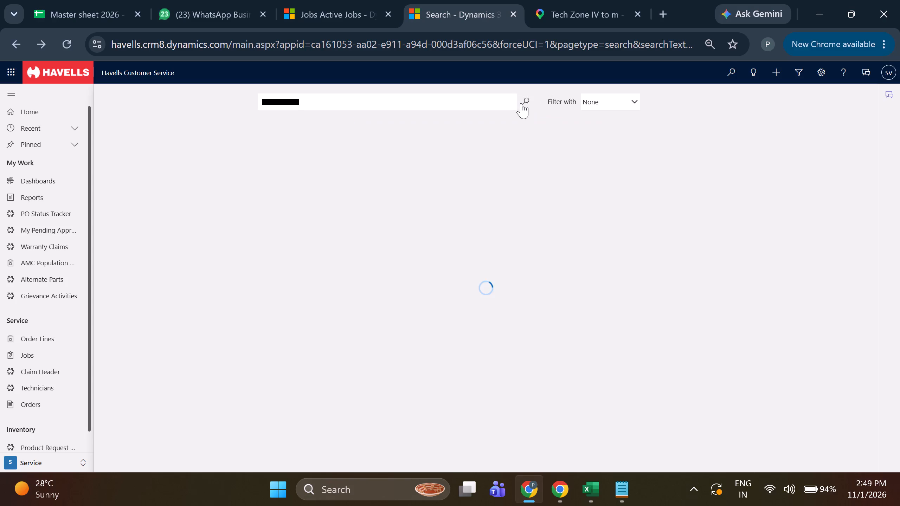